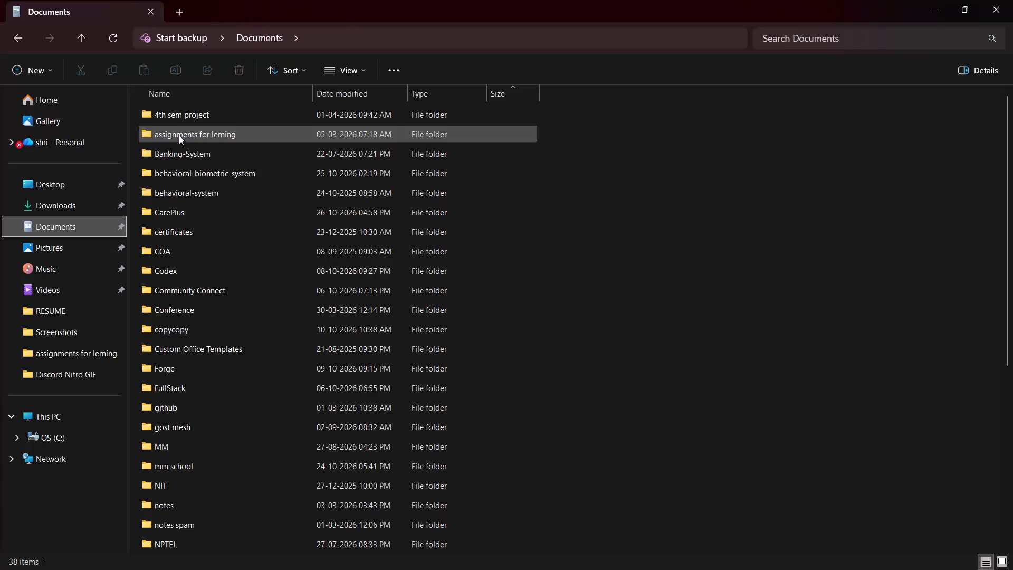
# Open Personal_Expense_Tracker_No_Extra_Characters-1.docx from the Downloads folder and enable editing.
pyautogui.click(56, 195)
pyautogui.doubleClick(174, 129)
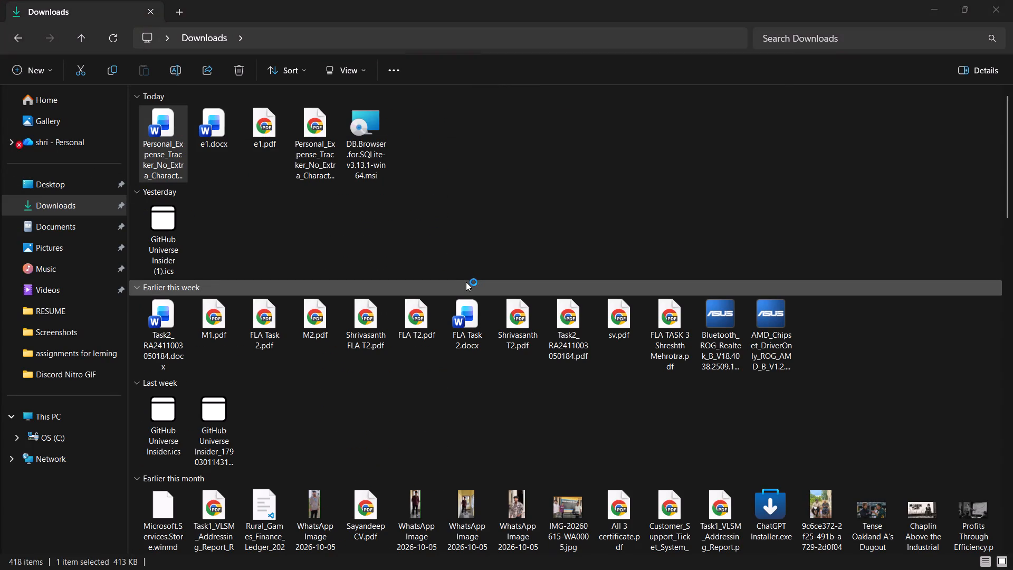
pyautogui.click(489, 253)
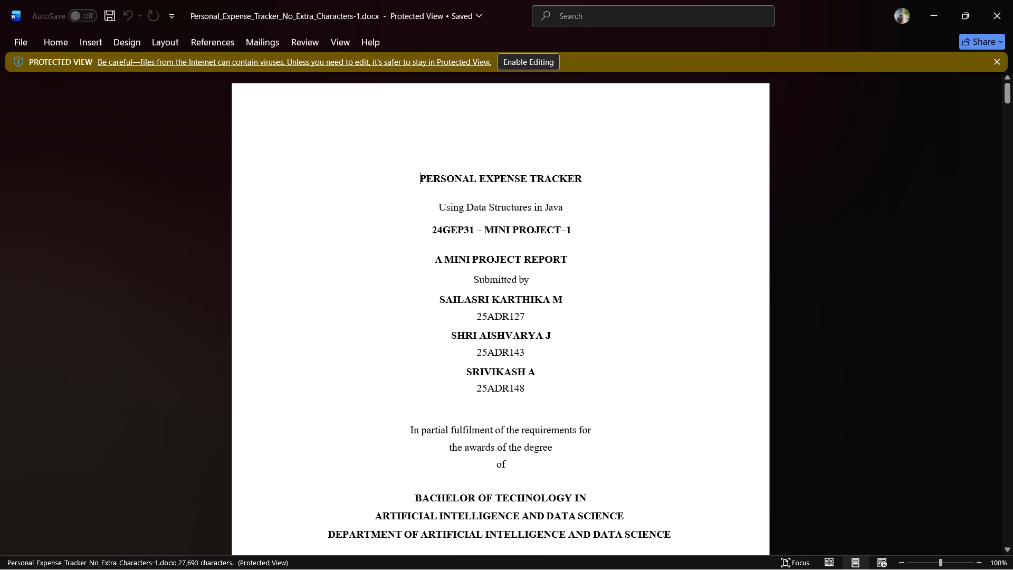
pyautogui.click(528, 61)
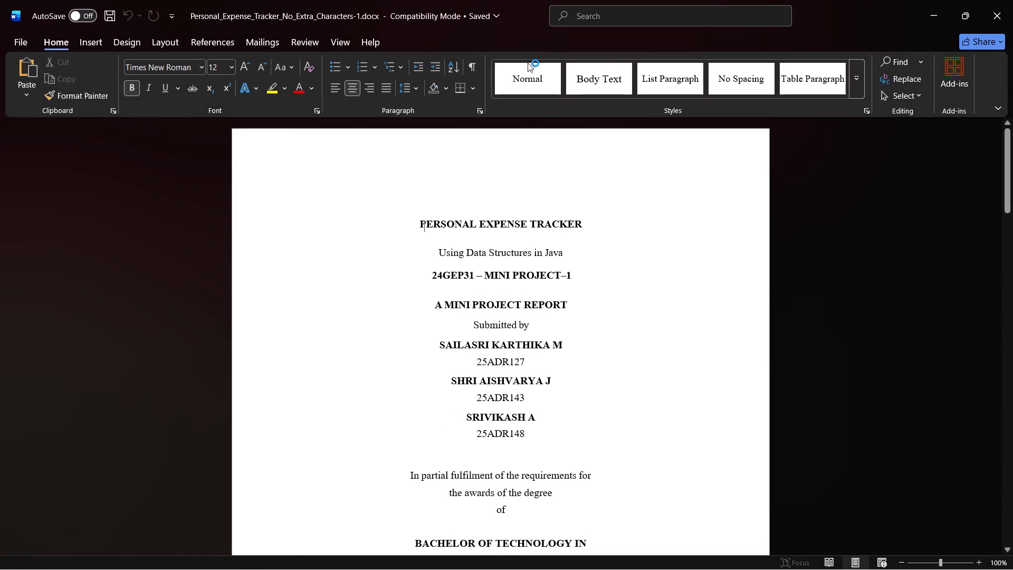
# Look through the report from the cover page to section 3.4 Main Processing Logic, checking its content and layout.
pyautogui.scroll(-3, 886, 263)
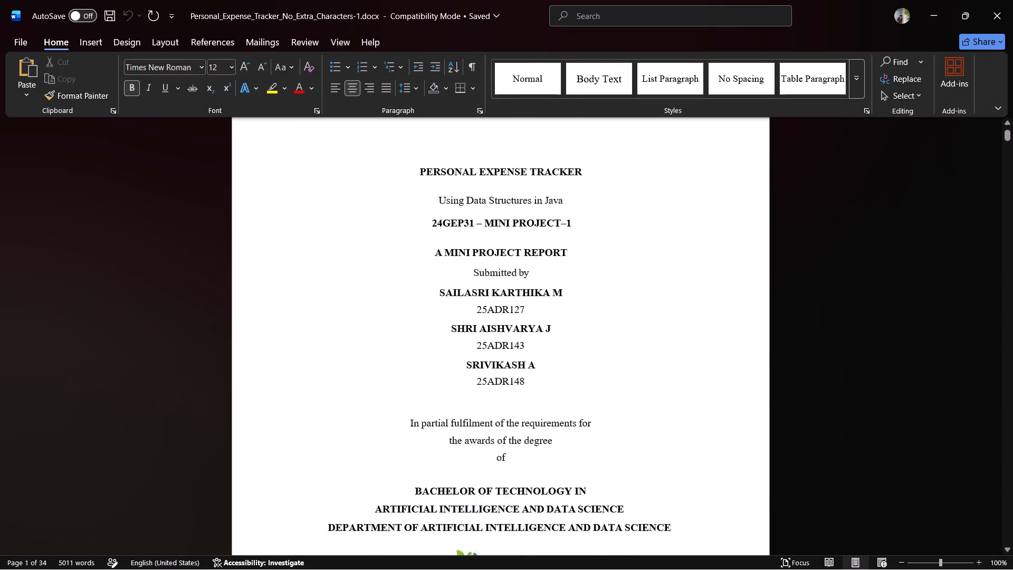
pyautogui.scroll(-2, 886, 263)
pyautogui.scroll(-20, 886, 263)
pyautogui.scroll(-12, 886, 263)
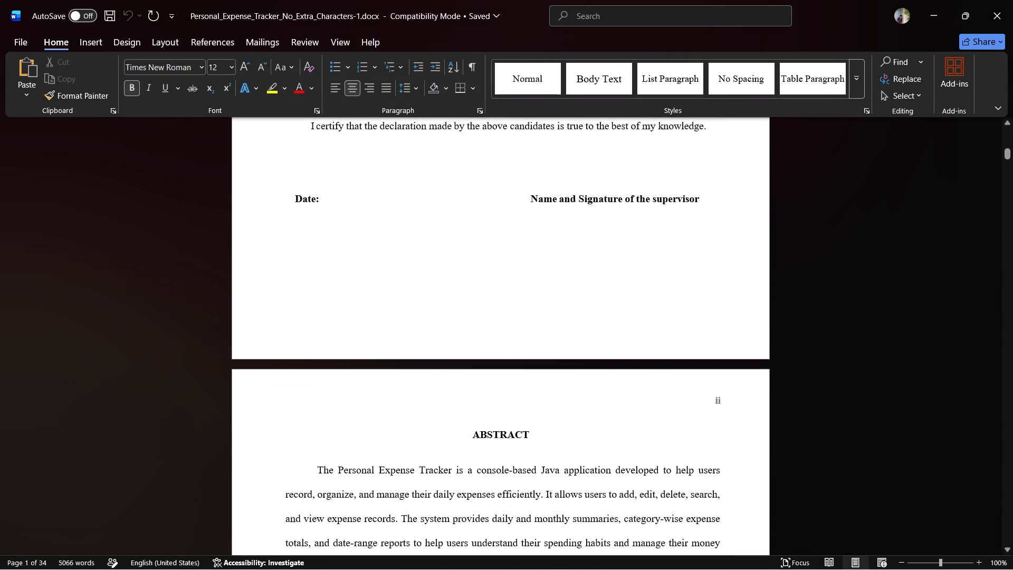
pyautogui.scroll(-16, 886, 263)
pyautogui.scroll(-20, 886, 263)
pyautogui.scroll(-3, 886, 263)
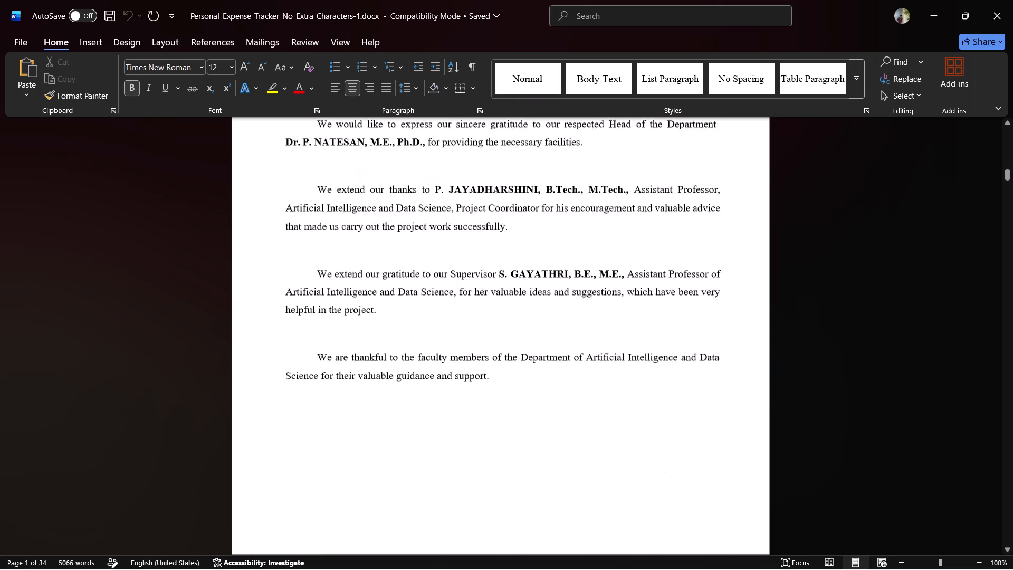
pyautogui.scroll(-14, 886, 263)
pyautogui.scroll(-15, 886, 263)
pyautogui.scroll(-8, 886, 263)
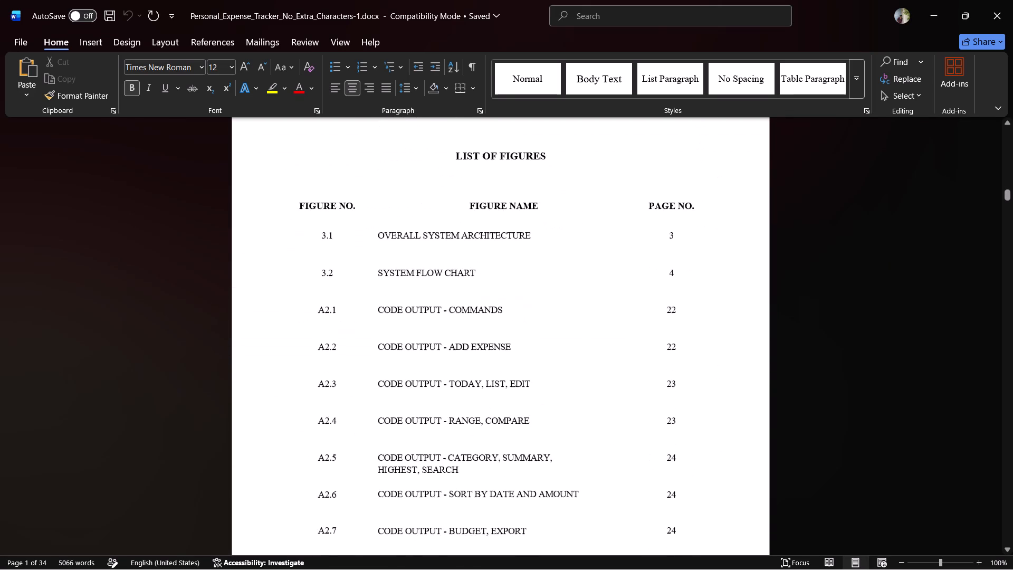
pyautogui.scroll(-20, 886, 263)
pyautogui.scroll(-16, 886, 263)
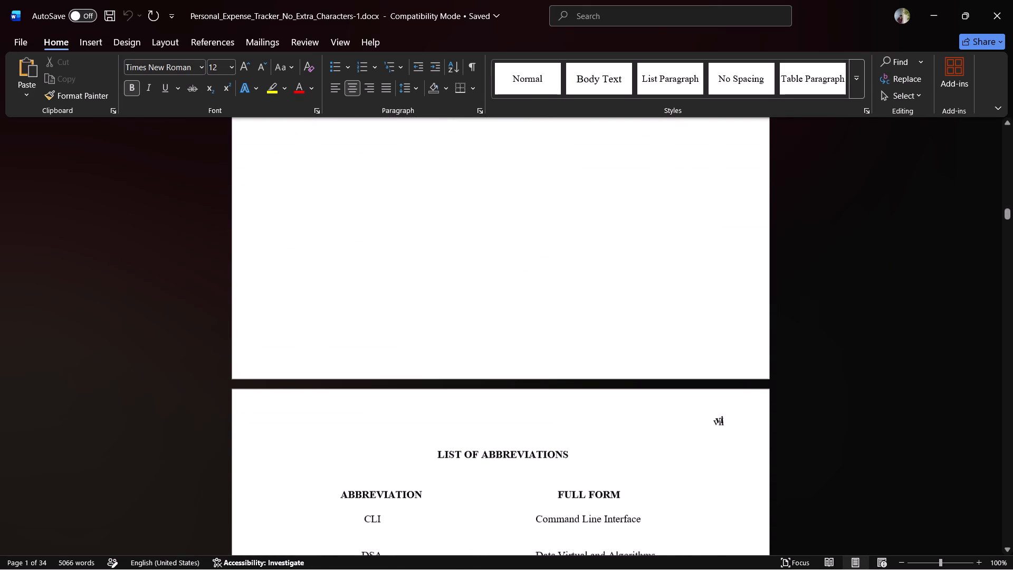
pyautogui.scroll(-20, 886, 263)
pyautogui.scroll(-9, 886, 263)
pyautogui.scroll(-13, 885, 263)
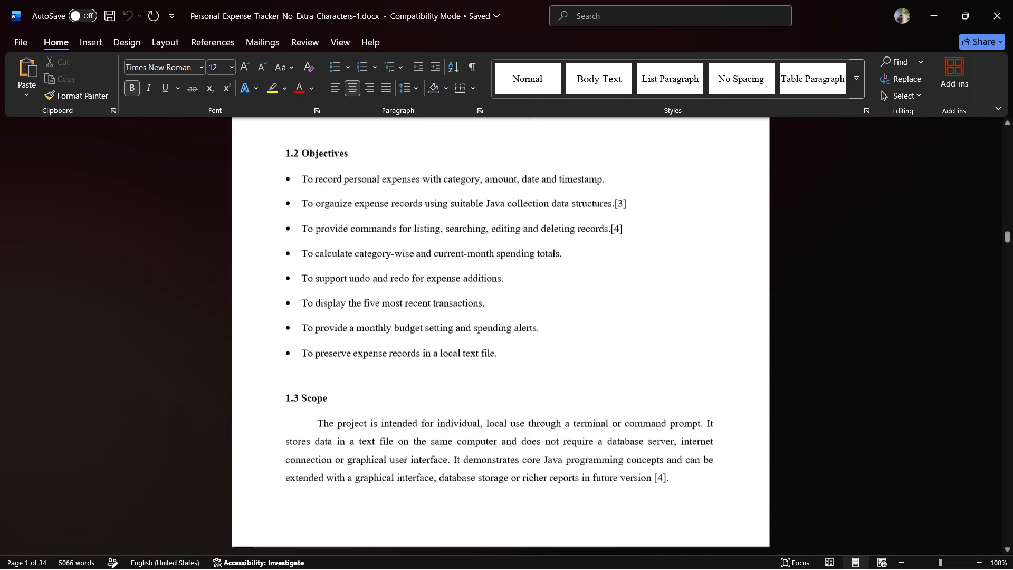
pyautogui.scroll(-18, 885, 263)
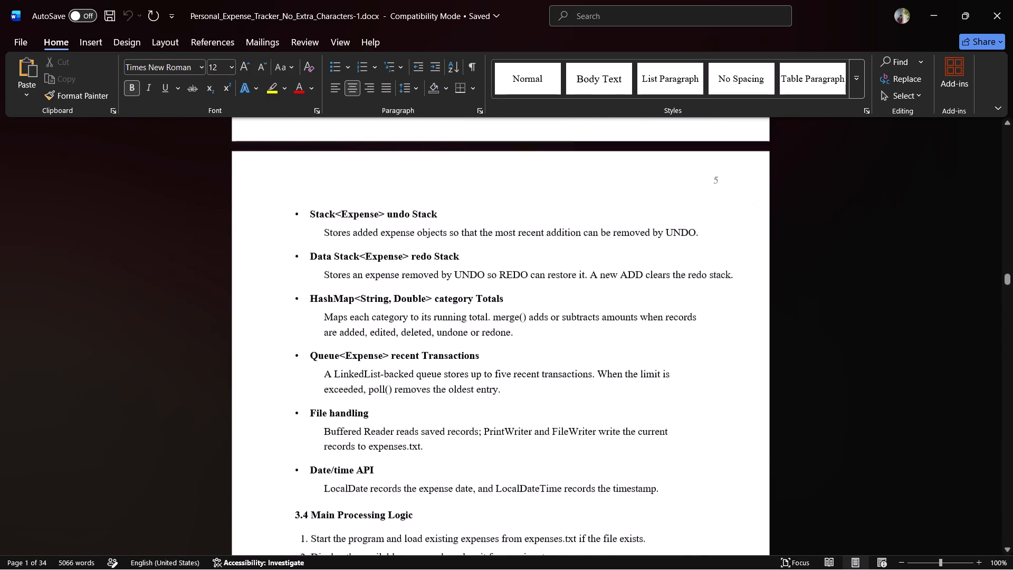
pyautogui.scroll(-4, 880, 256)
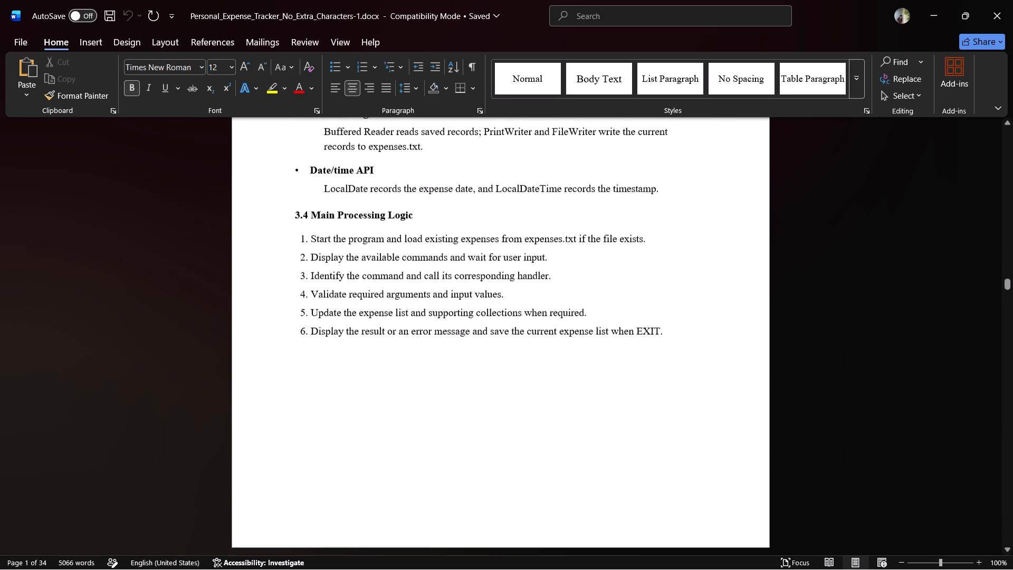
pyautogui.scroll(-1, 880, 256)
# Examine the layout of sections 3.3 Structures and Algorithms and 3.4 Main Processing Logic across pages 4 and 5.
pyautogui.scroll(4, 880, 256)
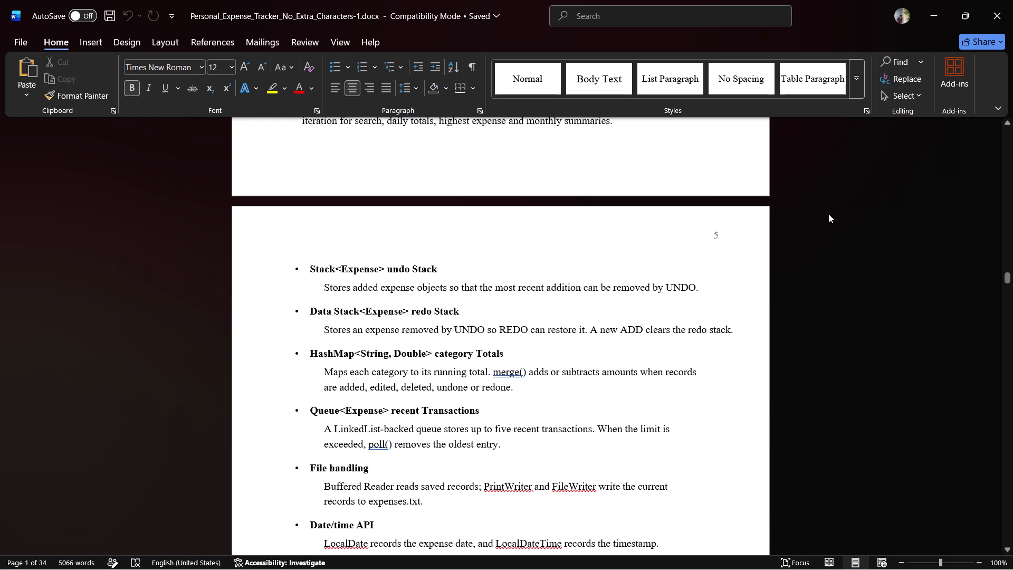
pyautogui.scroll(4, 885, 253)
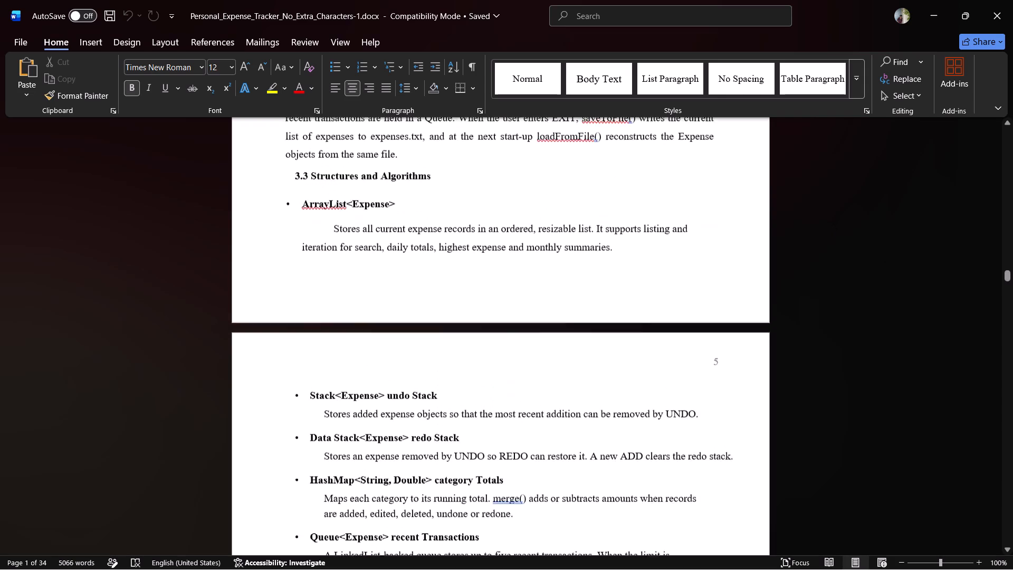
pyautogui.scroll(18, 885, 253)
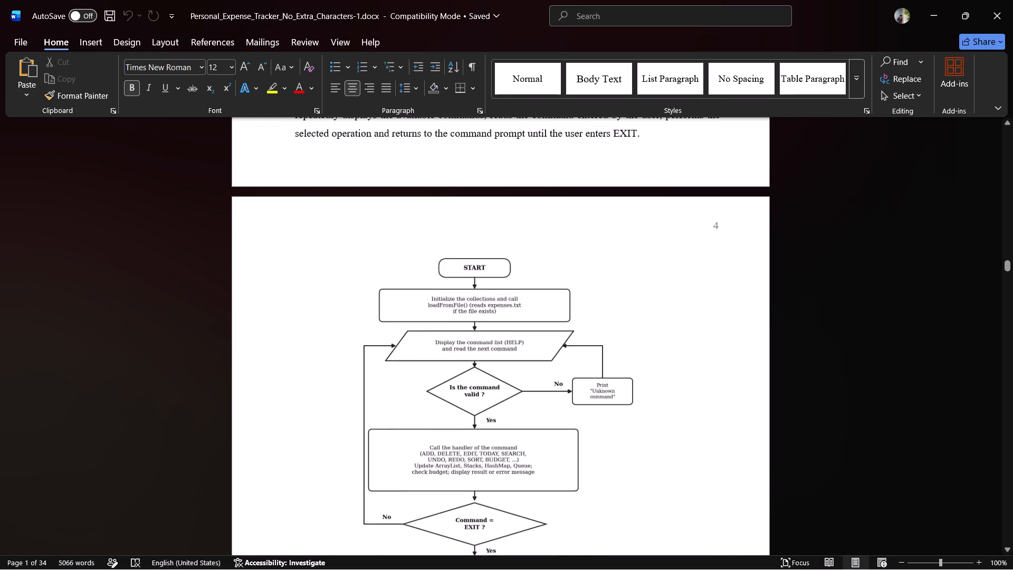
pyautogui.scroll(-14, 885, 253)
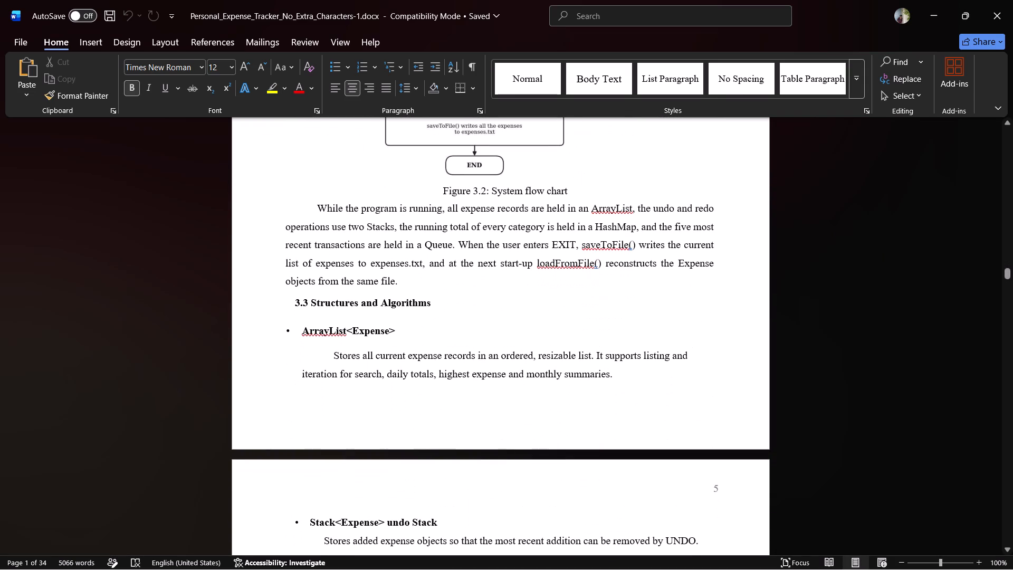
pyautogui.scroll(-6, 885, 253)
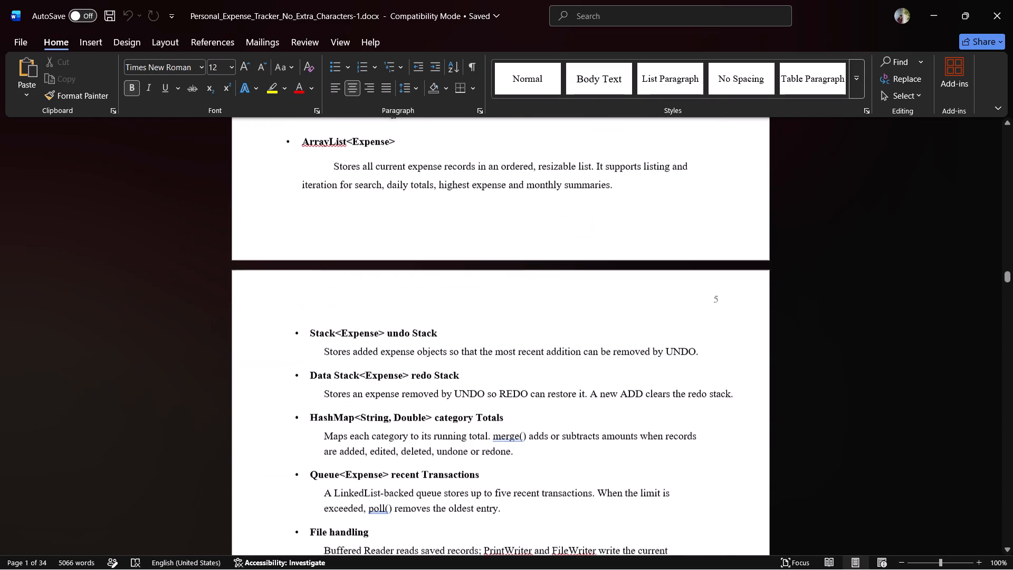
pyautogui.scroll(-5, 885, 253)
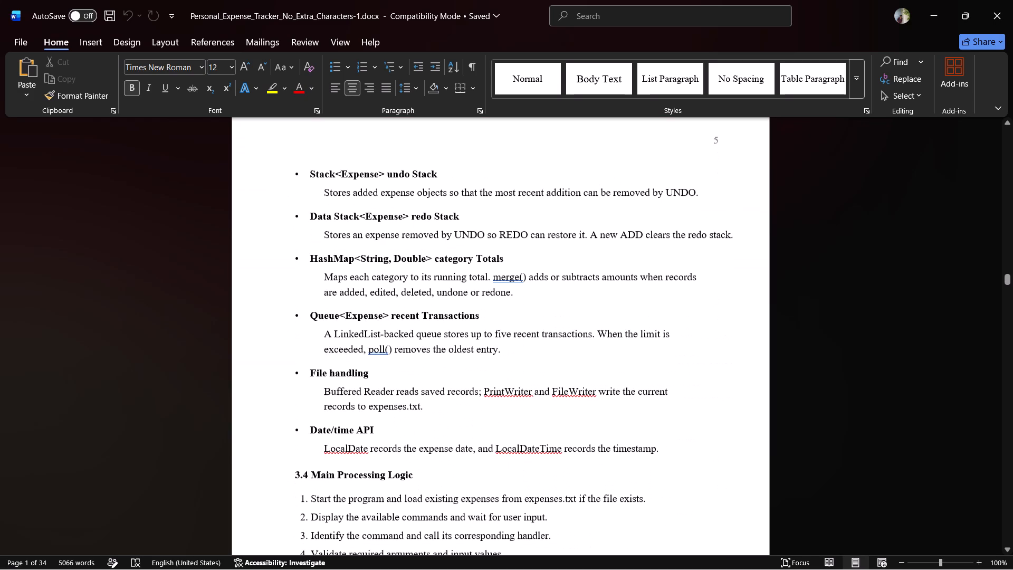
pyautogui.scroll(-5, 865, 270)
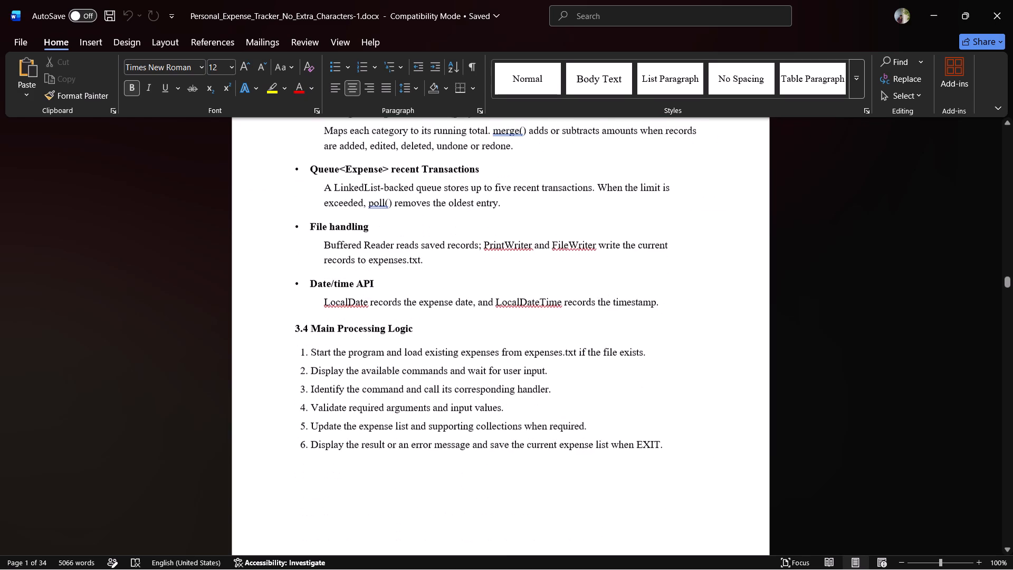
pyautogui.scroll(-6, 865, 270)
pyautogui.scroll(12, 865, 270)
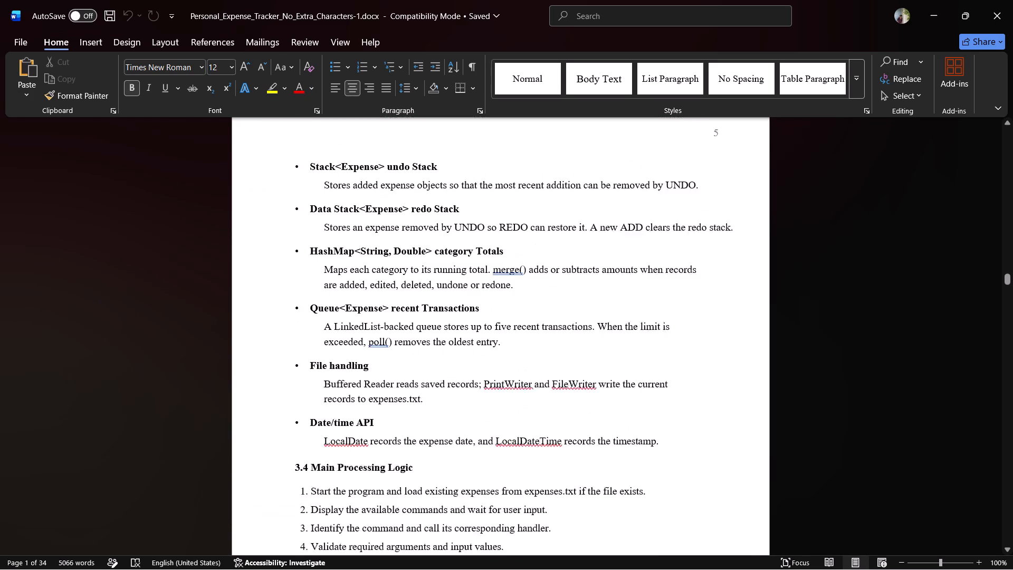
pyautogui.scroll(-5, 865, 270)
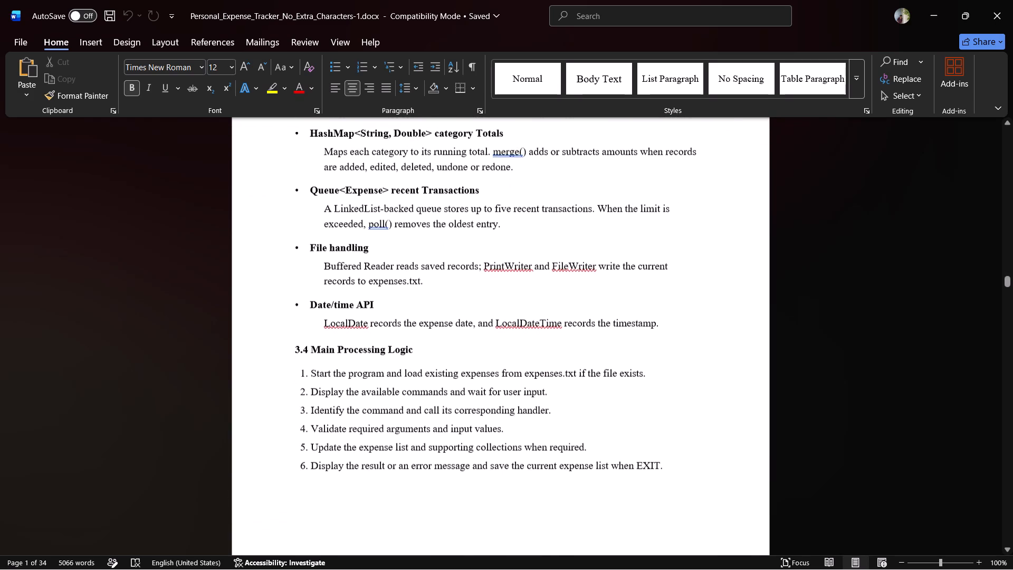
pyautogui.scroll(8, 865, 270)
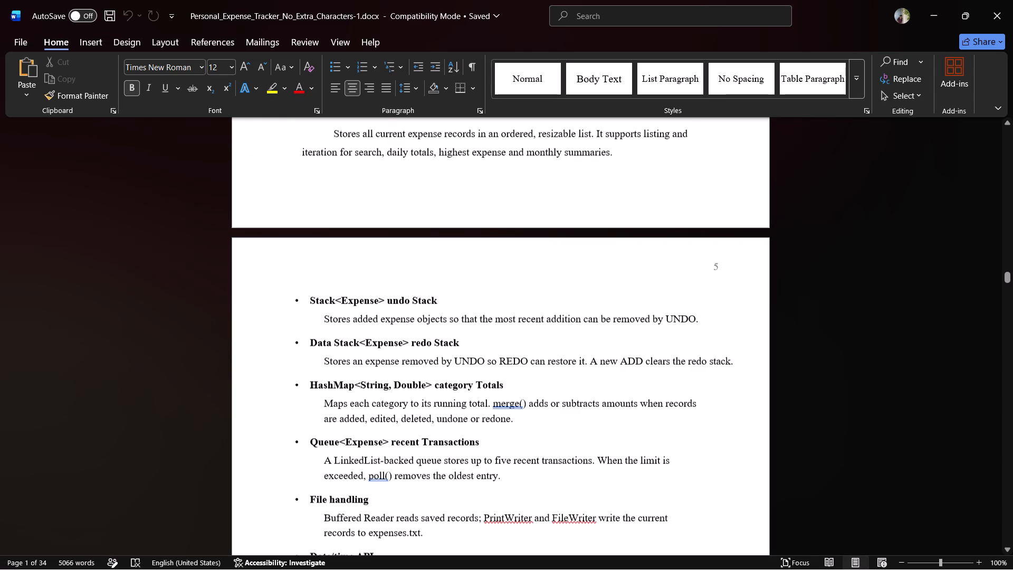
pyautogui.scroll(6, 751, 284)
pyautogui.scroll(-6, 751, 284)
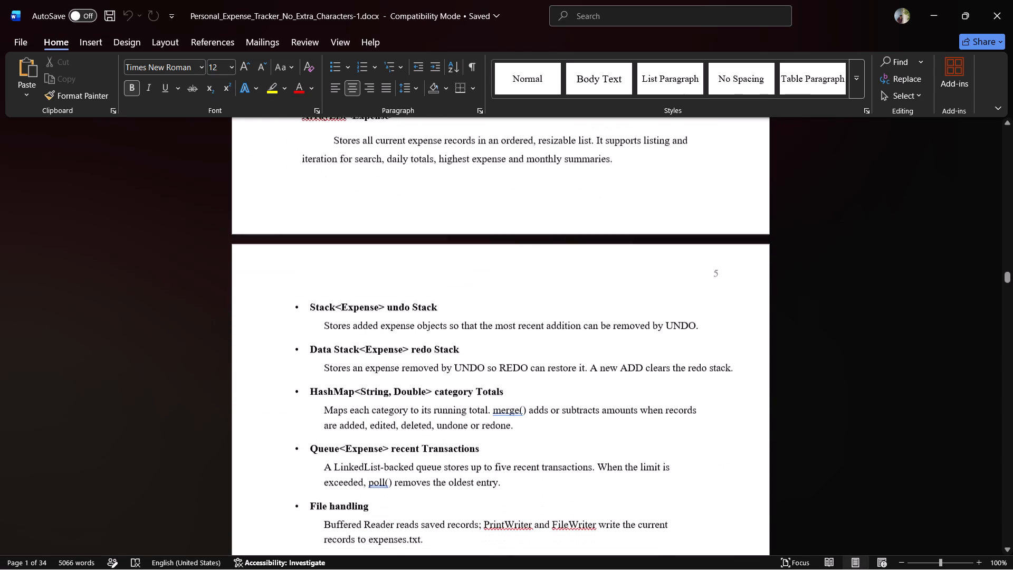
pyautogui.scroll(-4, 751, 284)
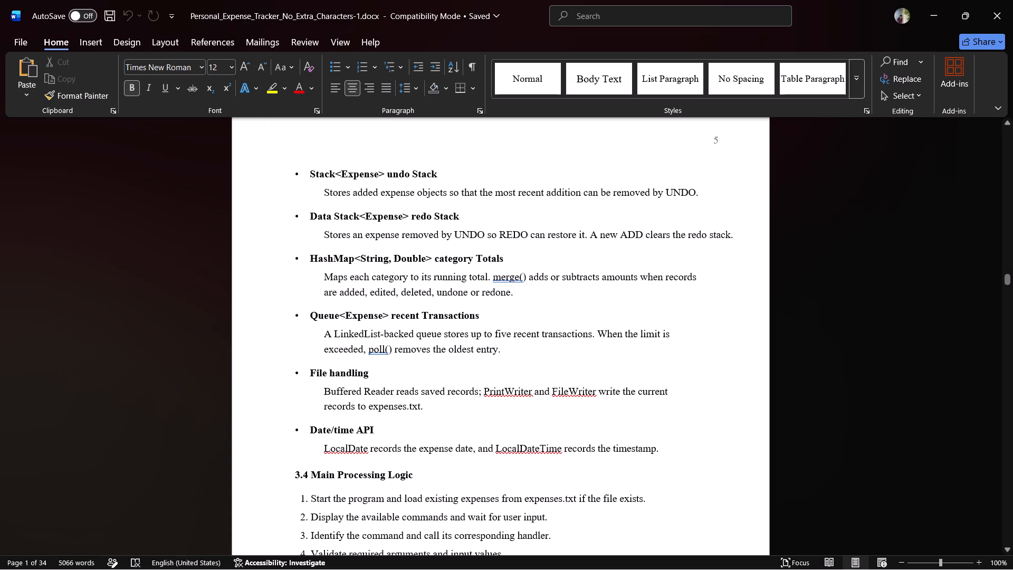
# Compare the layout of the Figure 3.2 flow chart page, the page 5 lists and the opening of Chapter 4.
pyautogui.scroll(13, 472, 265)
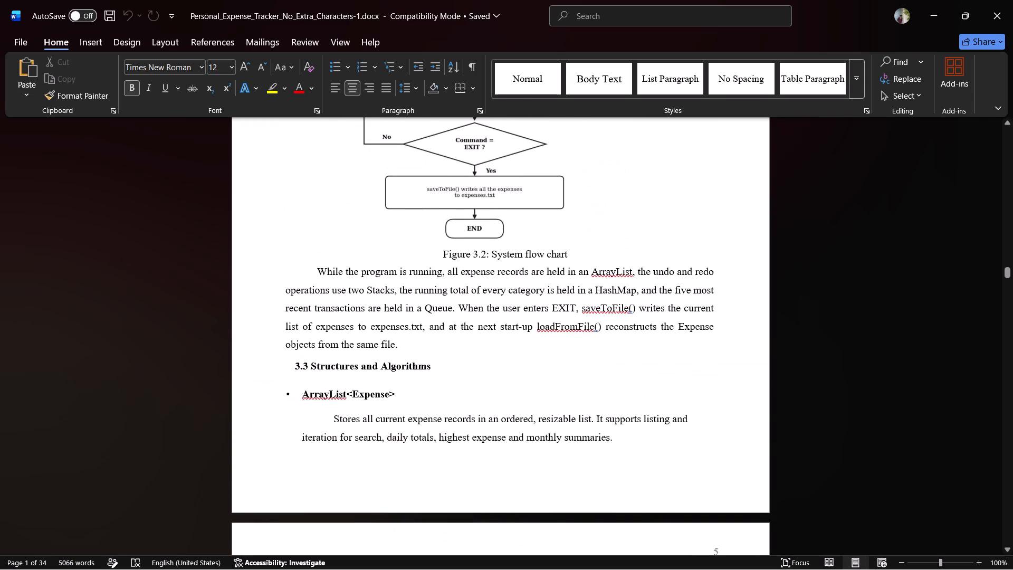
pyautogui.scroll(7, 473, 265)
pyautogui.scroll(-6, 474, 265)
pyautogui.scroll(3, 474, 265)
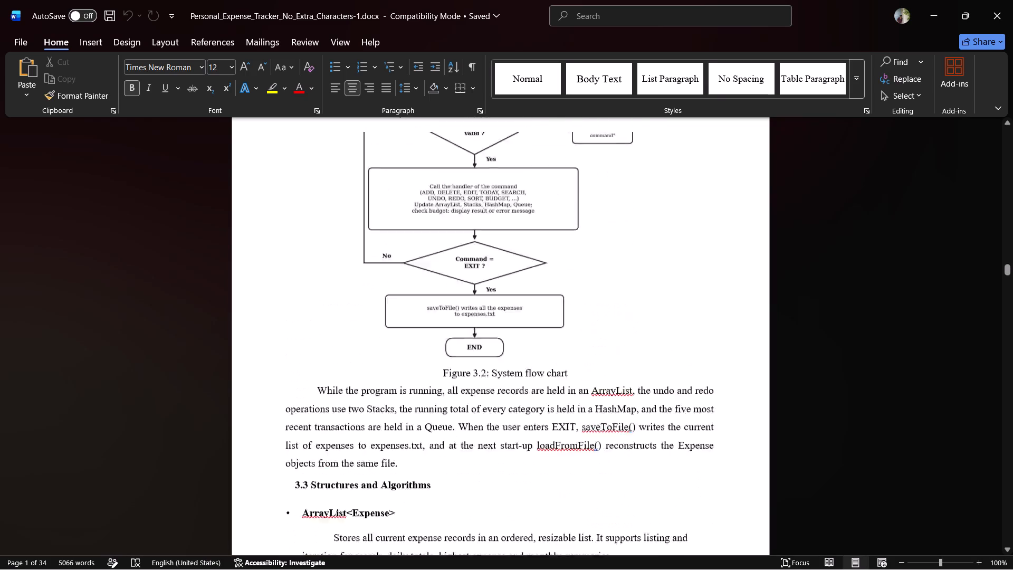
pyautogui.scroll(8, 474, 265)
pyautogui.scroll(-3, 475, 265)
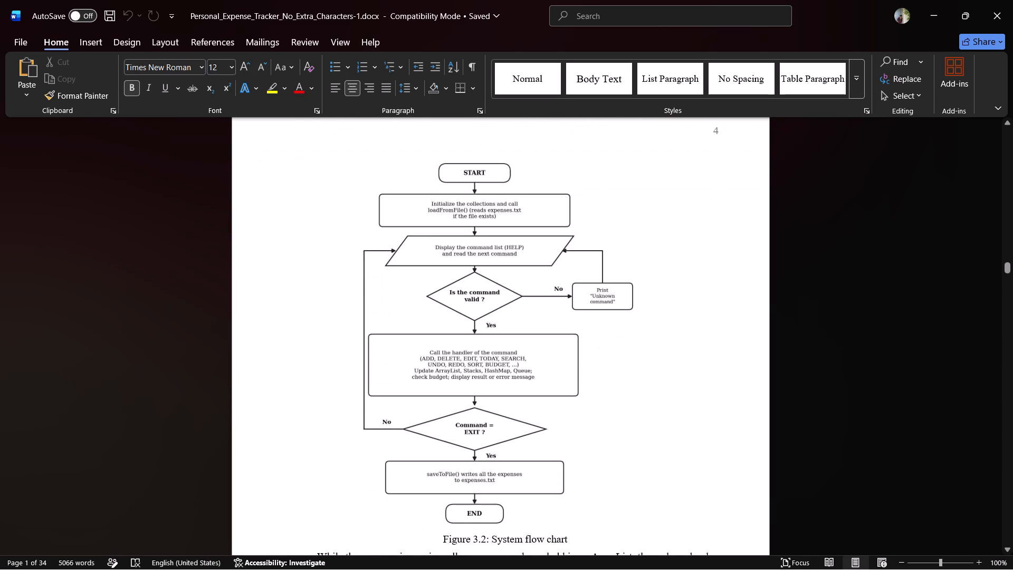
pyautogui.scroll(-12, 475, 265)
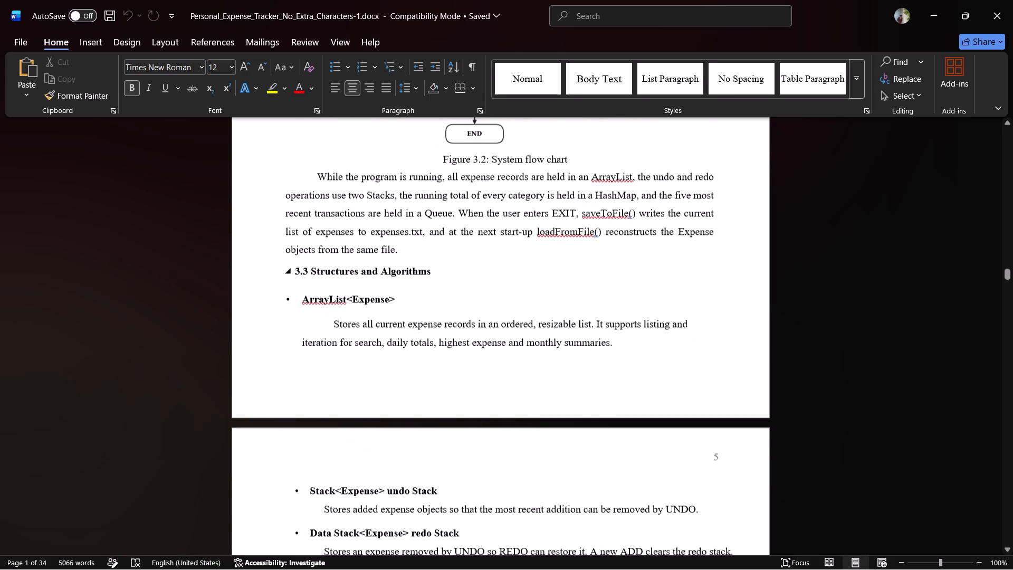
pyautogui.scroll(-6, 476, 265)
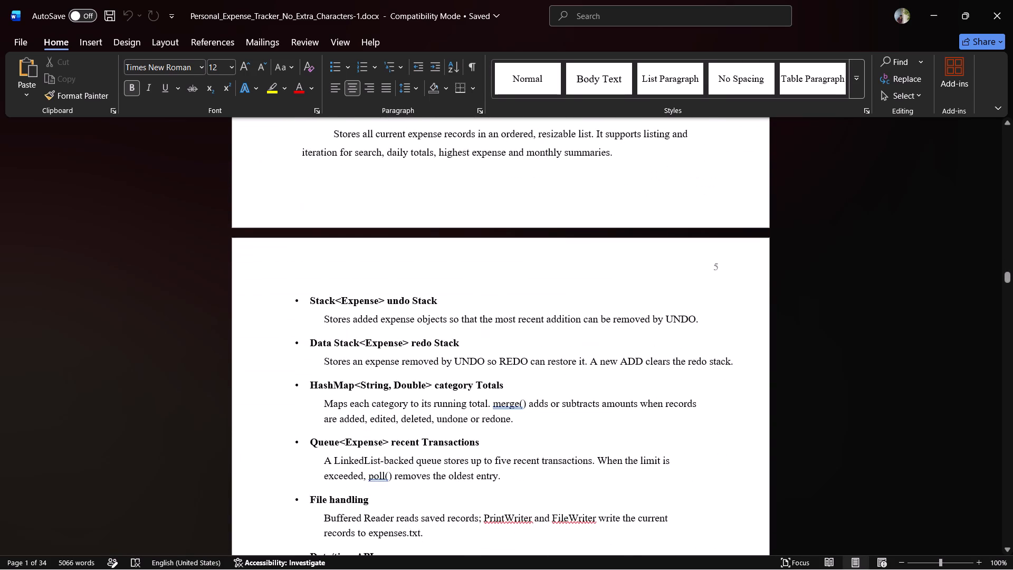
pyautogui.scroll(-6, 476, 265)
pyautogui.scroll(-20, 476, 265)
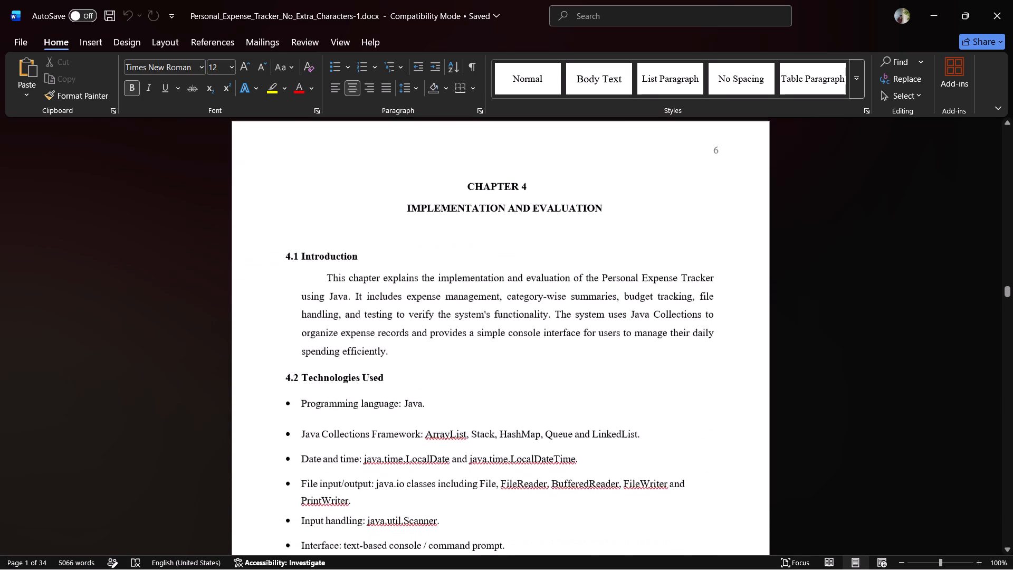
pyautogui.scroll(-3, 476, 265)
pyautogui.scroll(7, 478, 267)
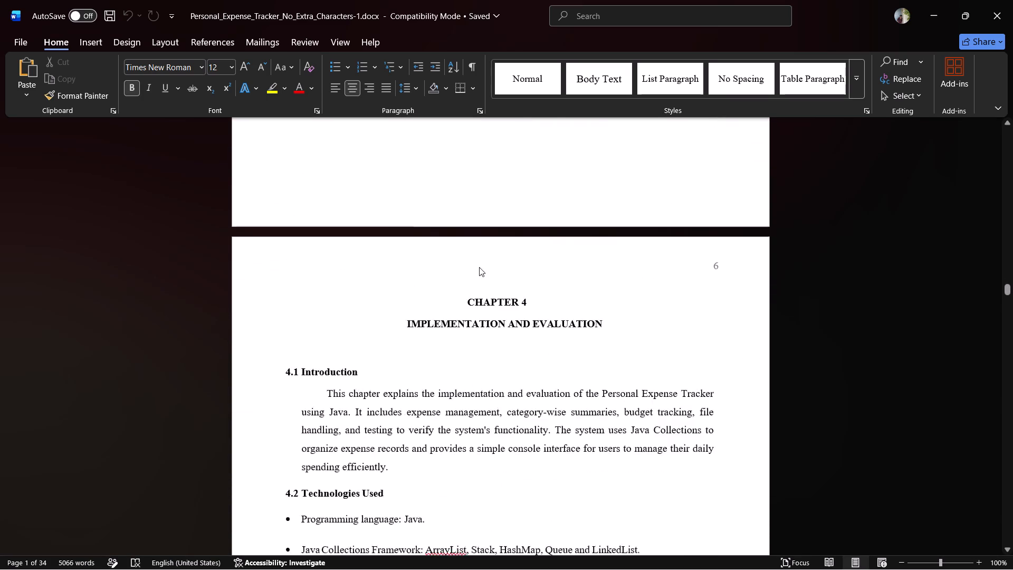
pyautogui.scroll(13, 479, 267)
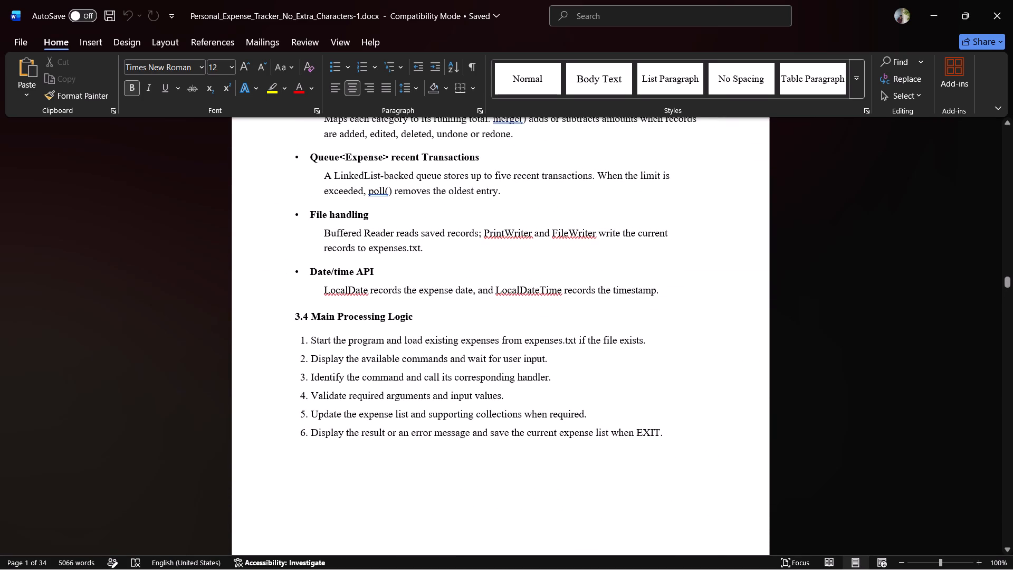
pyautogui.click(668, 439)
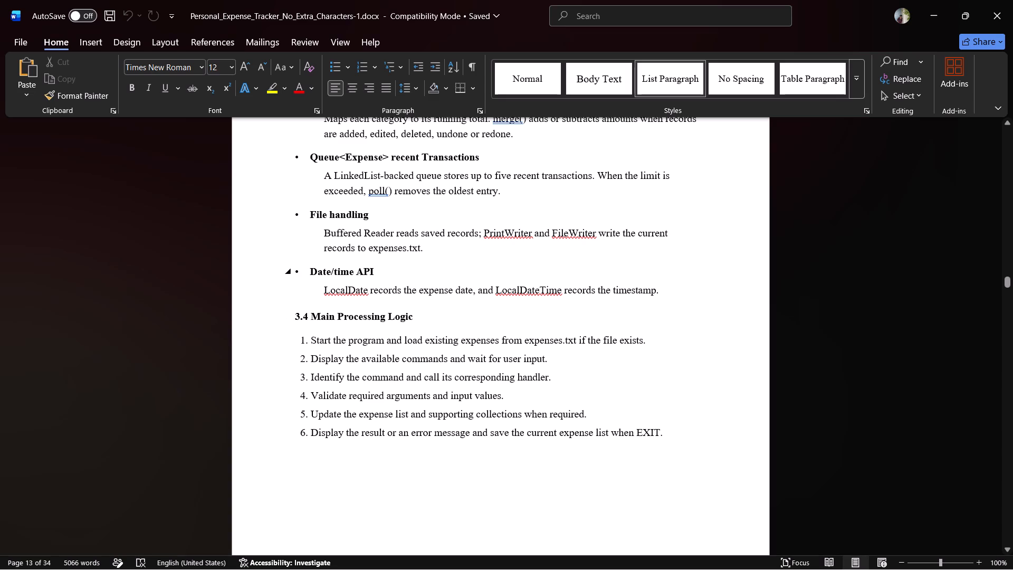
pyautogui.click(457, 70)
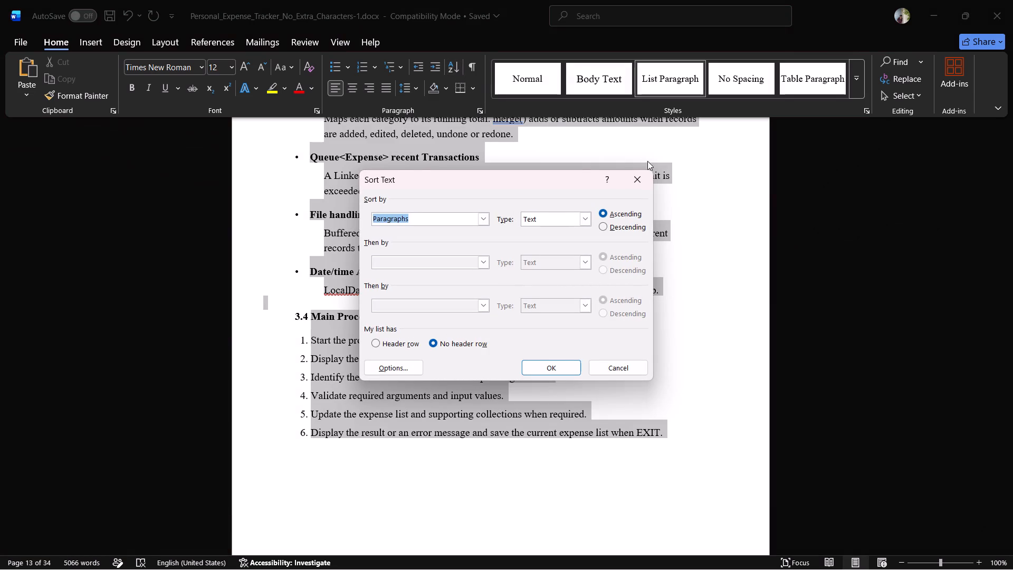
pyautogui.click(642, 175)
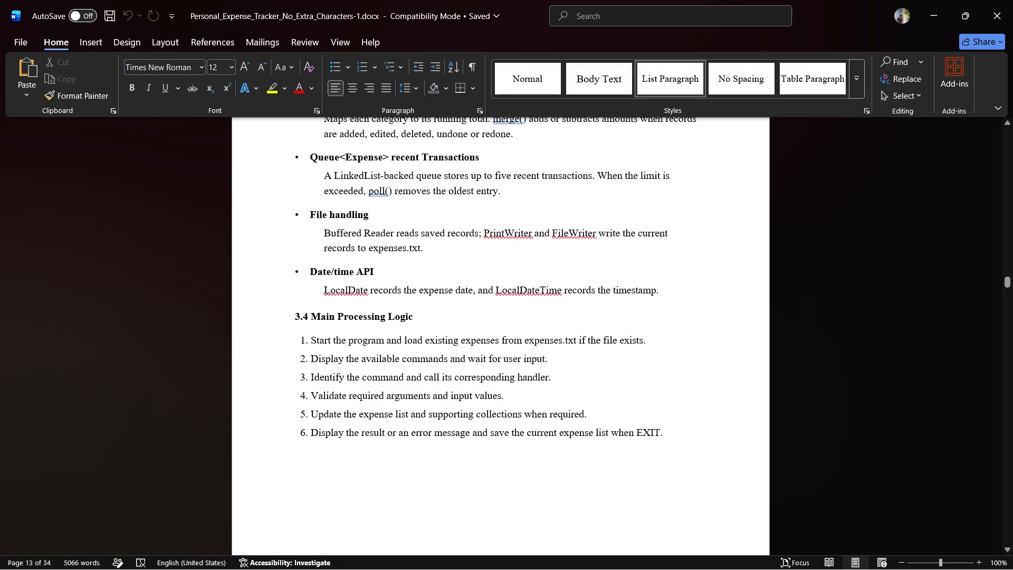
# Set the line spacing to 1.5 for all text on page 5, from Stack<Expense> undo Stack through the section 3.4 list.
pyautogui.moveTo(679, 439); pyautogui.dragTo(327, 279)
pyautogui.scroll(4, 324, 281)
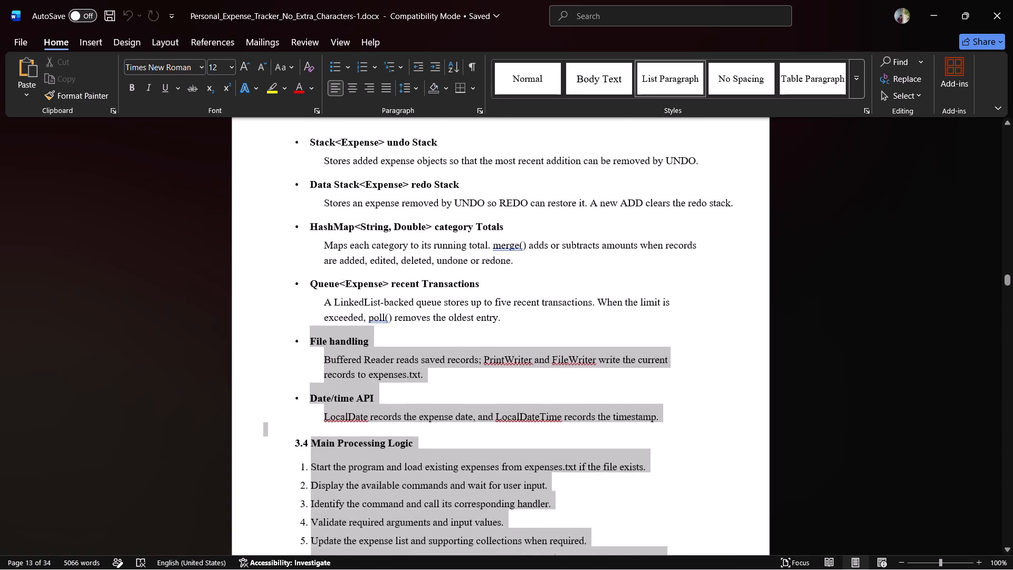
pyautogui.moveTo(327, 279); pyautogui.dragTo(291, 273)
pyautogui.scroll(4, 327, 279)
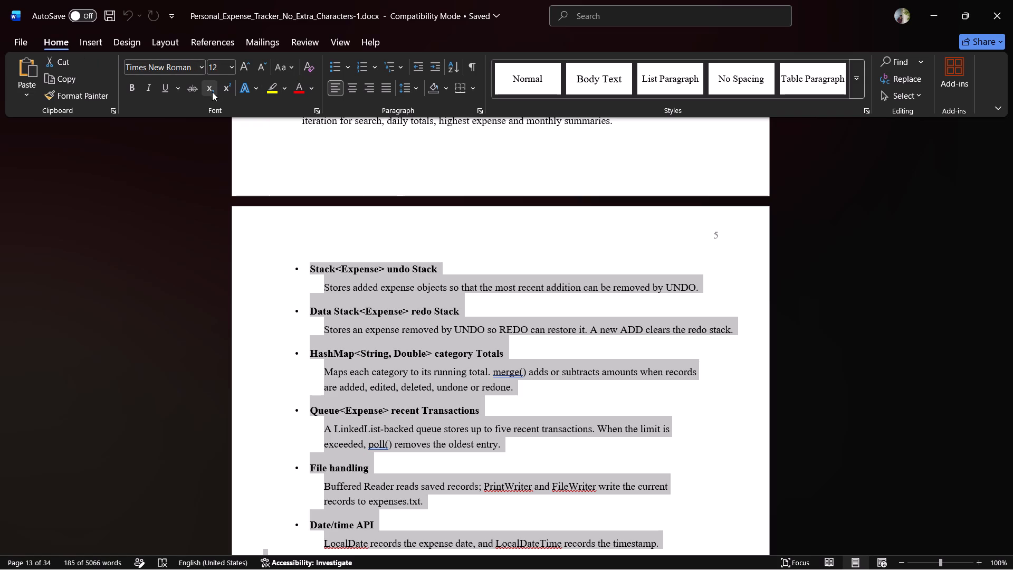
pyautogui.click(414, 89)
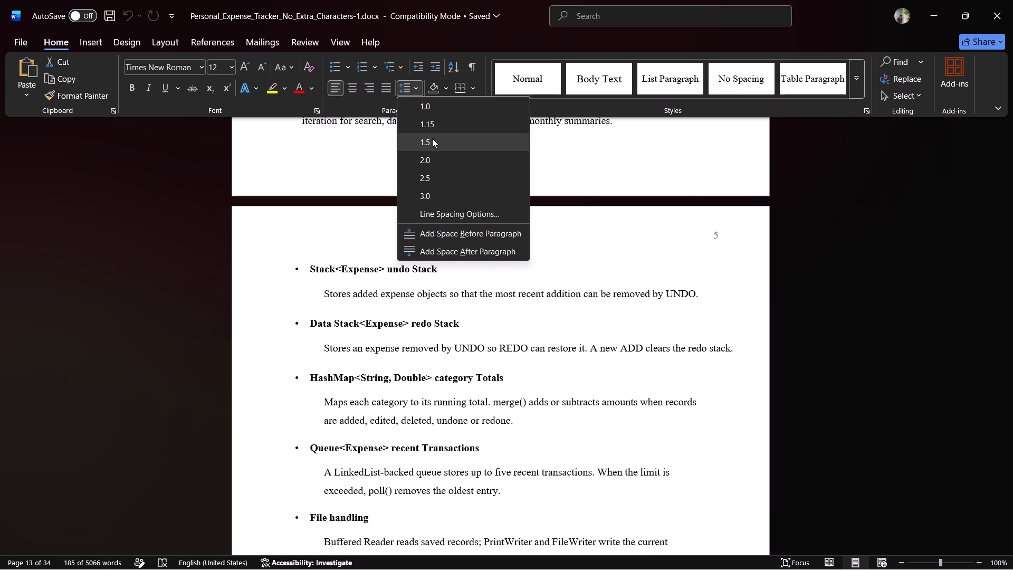
pyautogui.click(432, 138)
# Check the layout of page 5 and the page break before Chapter 4 with the new line spacing.
pyautogui.scroll(-4, 863, 340)
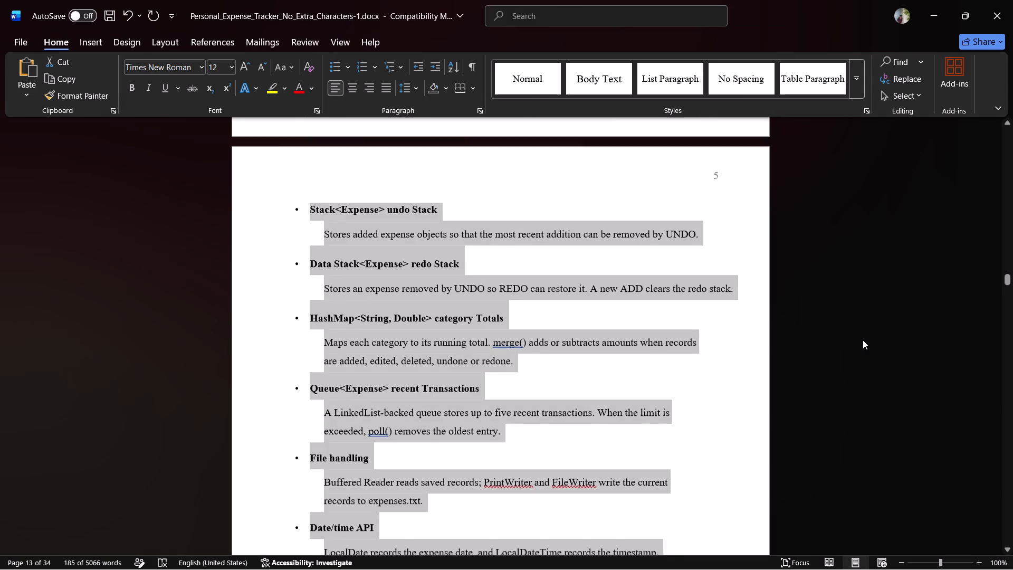
pyautogui.scroll(-16, 863, 340)
pyautogui.scroll(3, 863, 338)
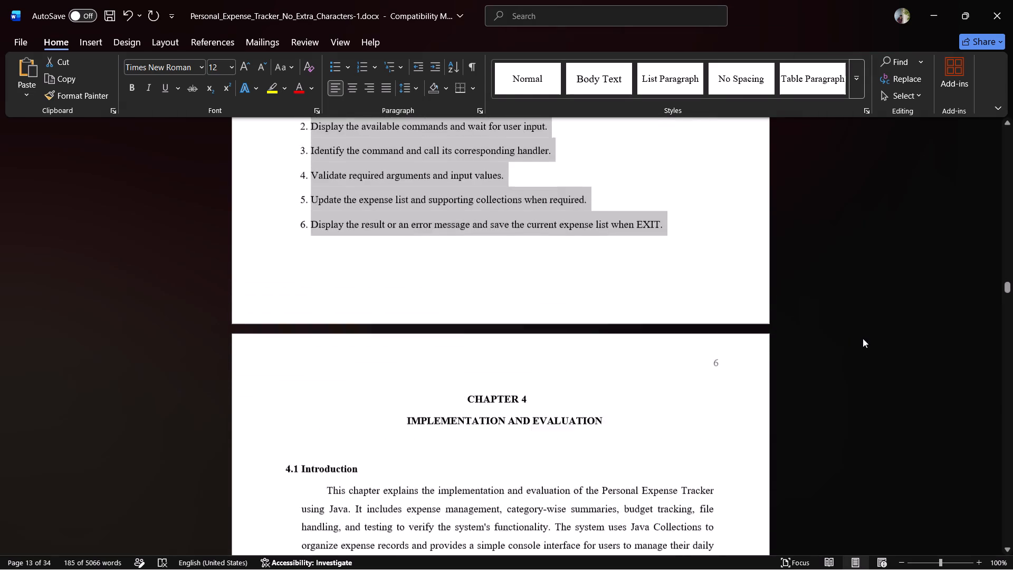
pyautogui.scroll(2, 863, 338)
pyautogui.click(712, 285)
pyautogui.scroll(10, 712, 285)
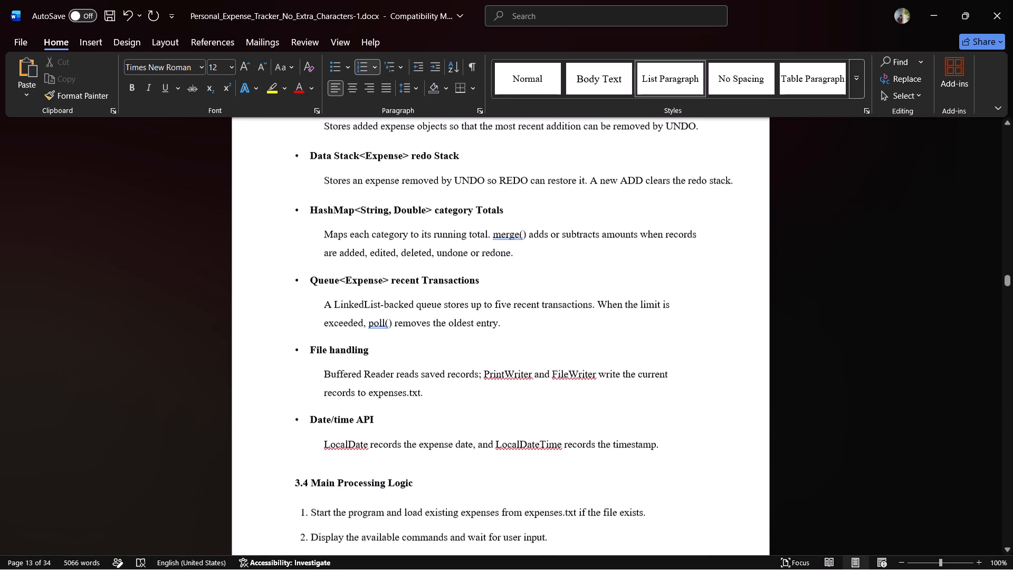
pyautogui.scroll(7, 712, 285)
pyautogui.scroll(-17, 712, 285)
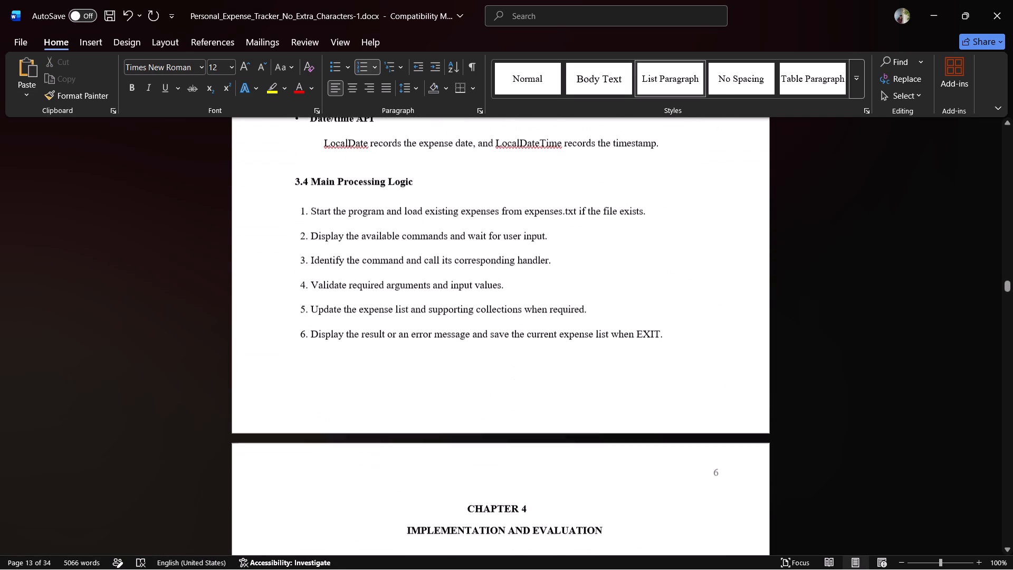
pyautogui.scroll(-4, 712, 285)
pyautogui.scroll(4, 712, 285)
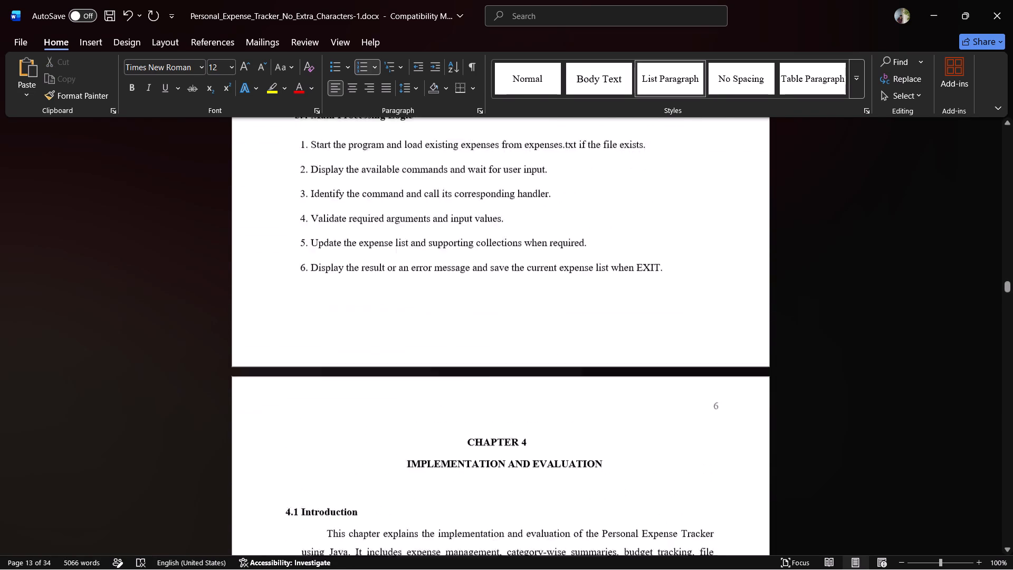
pyautogui.scroll(14, 712, 285)
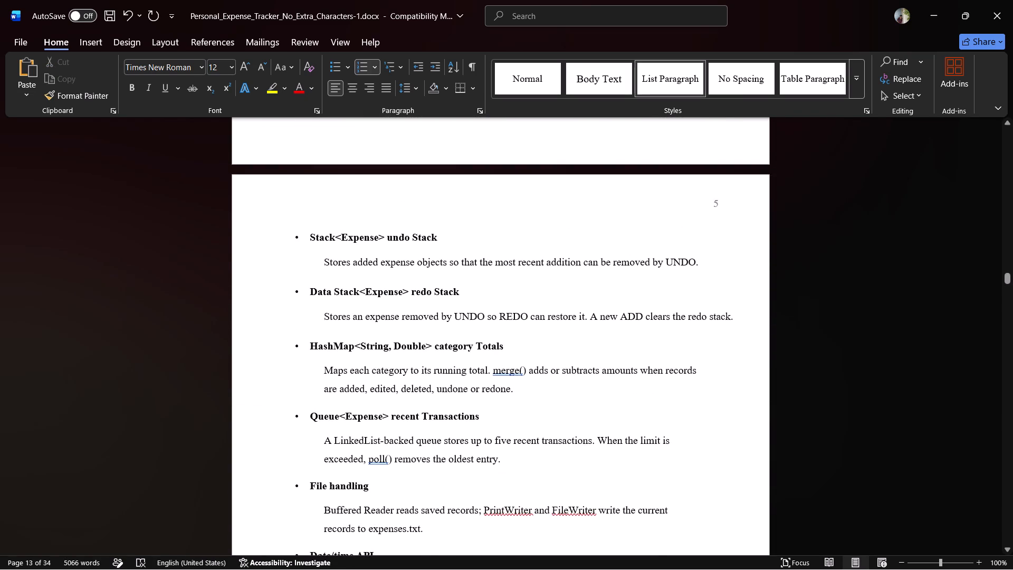
pyautogui.scroll(-1, 712, 285)
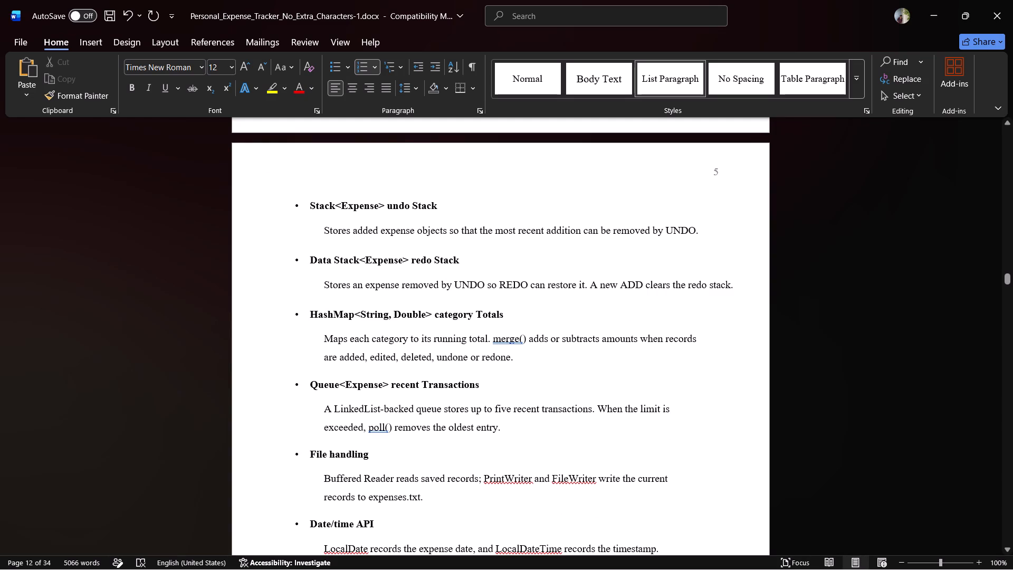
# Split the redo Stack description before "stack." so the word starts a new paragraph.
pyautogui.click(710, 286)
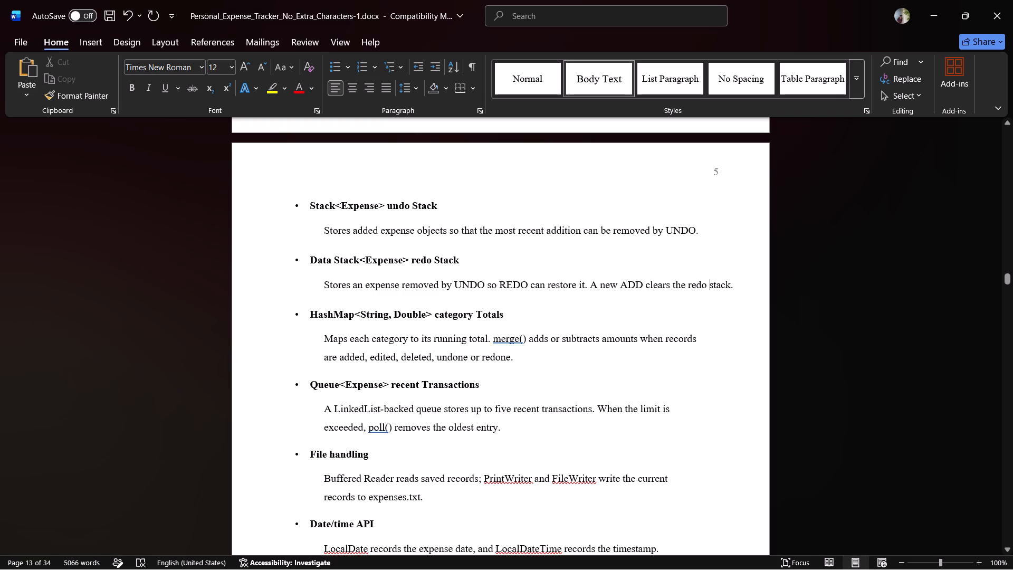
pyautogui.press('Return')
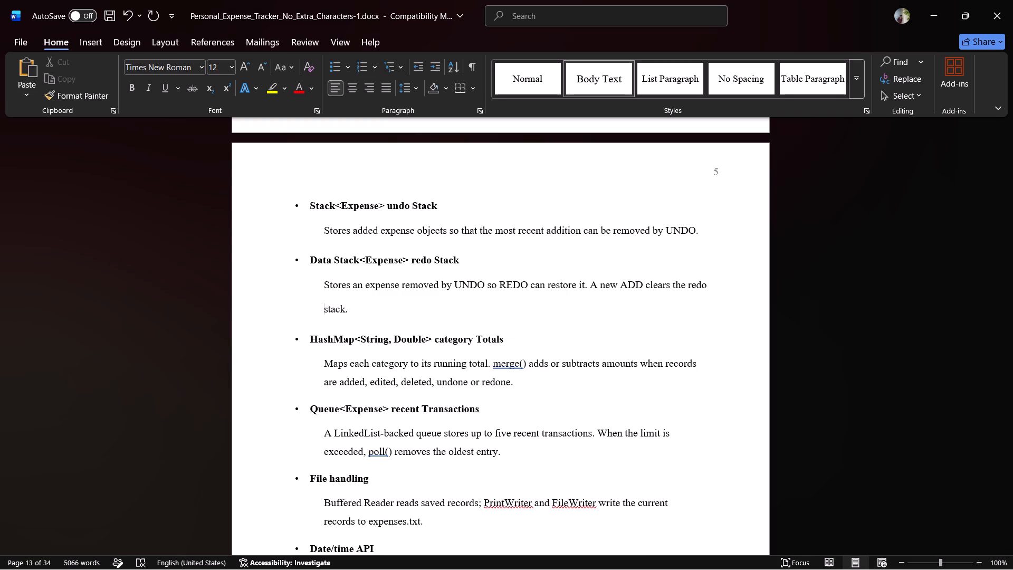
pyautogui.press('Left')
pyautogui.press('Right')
# Re-indent the HashMap category Totals description so its first line is indented and its second line sits further out.
pyautogui.scroll(-3, 394, 372)
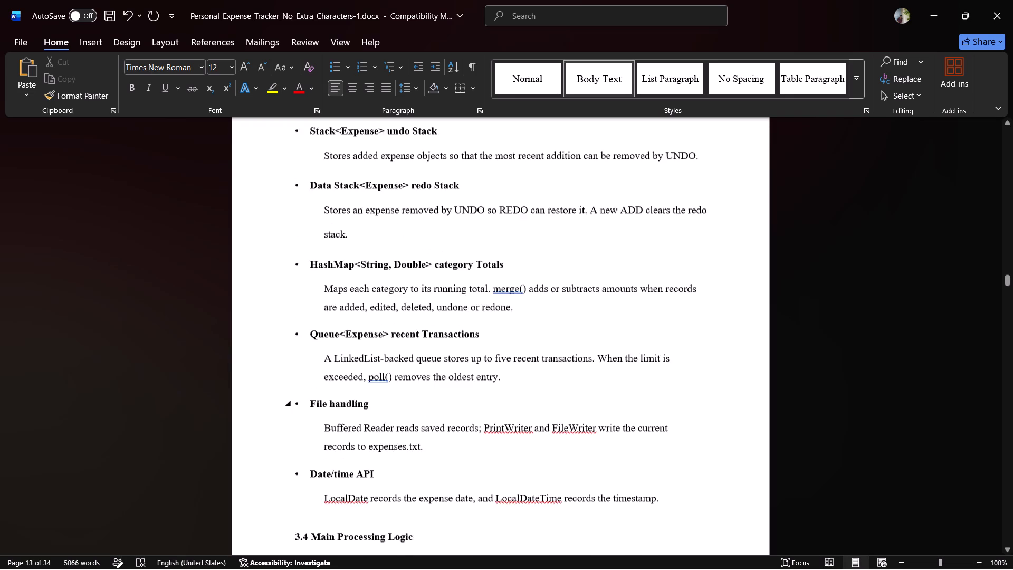
pyautogui.scroll(-3, 394, 372)
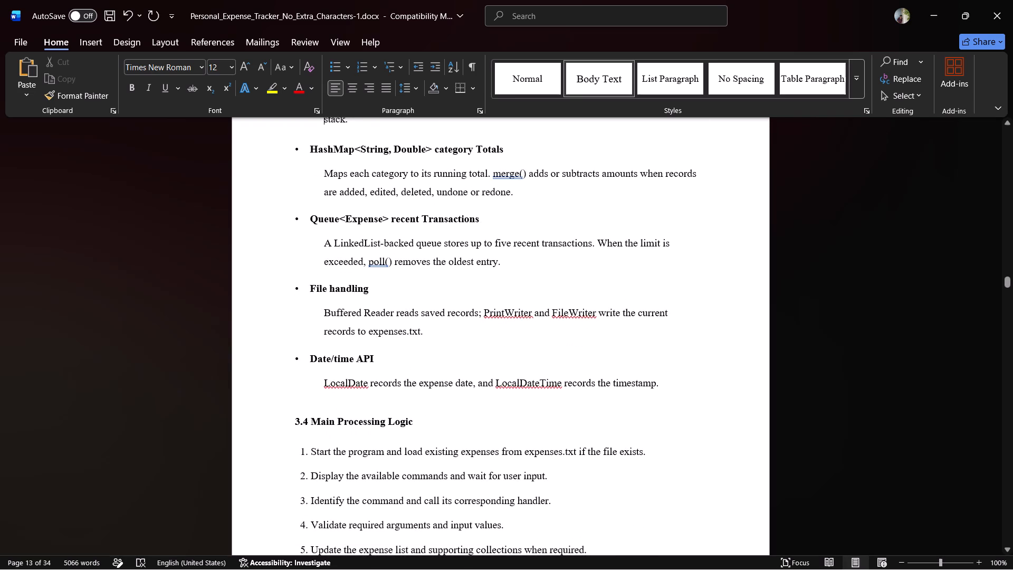
pyautogui.scroll(5, 479, 374)
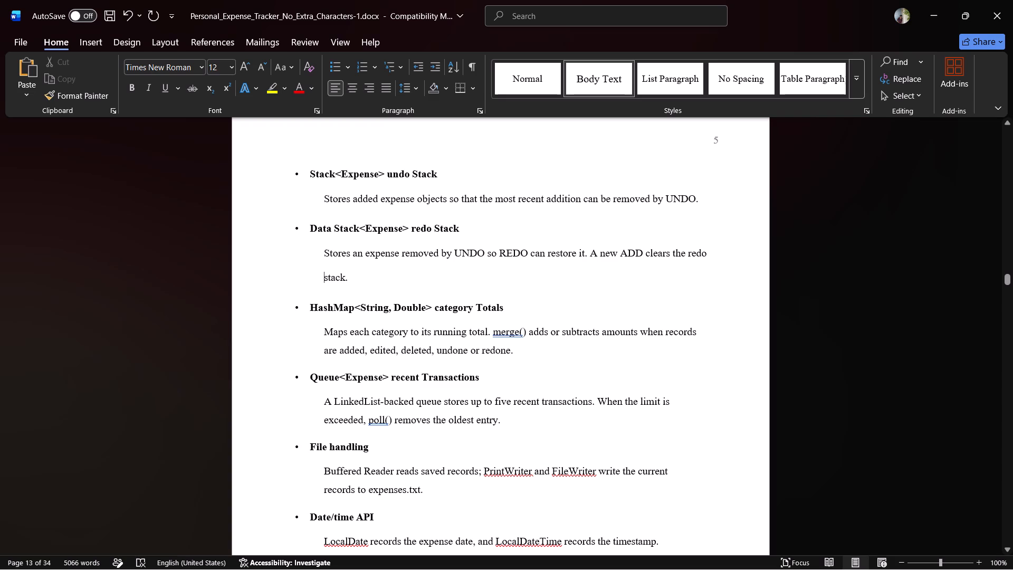
pyautogui.moveTo(323, 352); pyautogui.dragTo(300, 354)
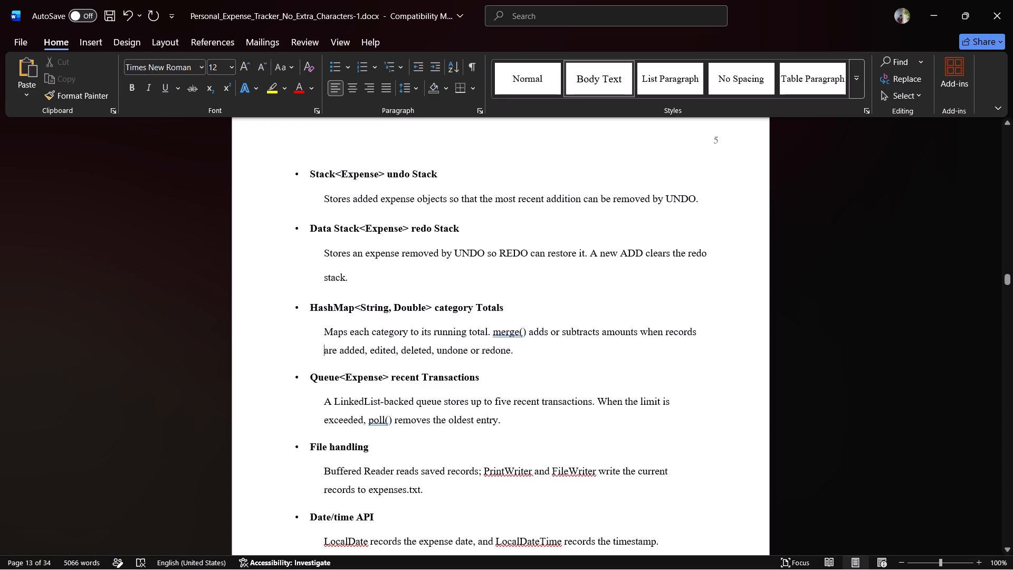
pyautogui.click(320, 335)
pyautogui.press('BackSpace')
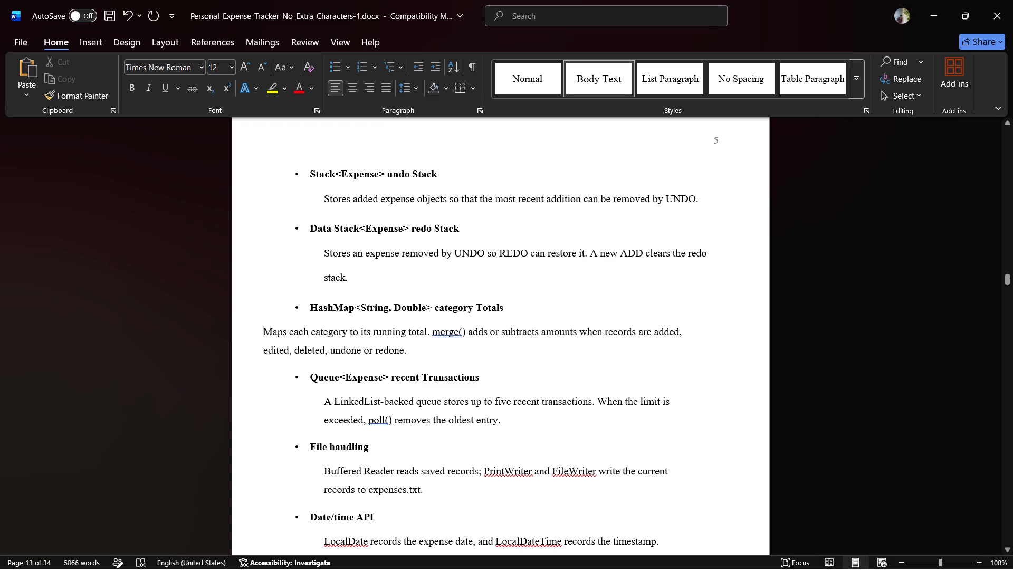
pyautogui.press('Tab')
pyautogui.press('Tab')
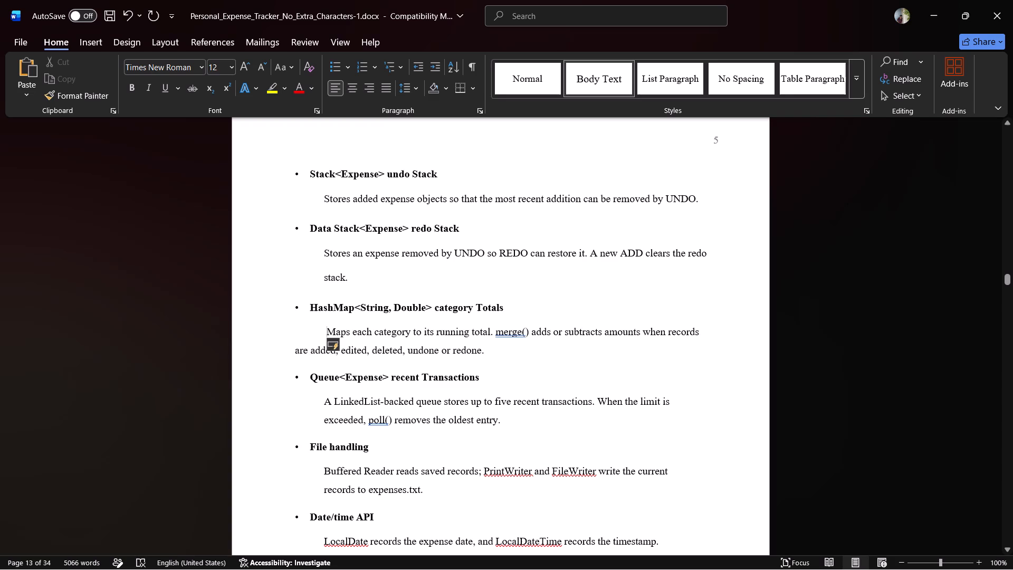
# Remove the indent of the redo Stack description's first line and indent it again in three tab increments.
pyautogui.click(321, 254)
pyautogui.press('BackSpace')
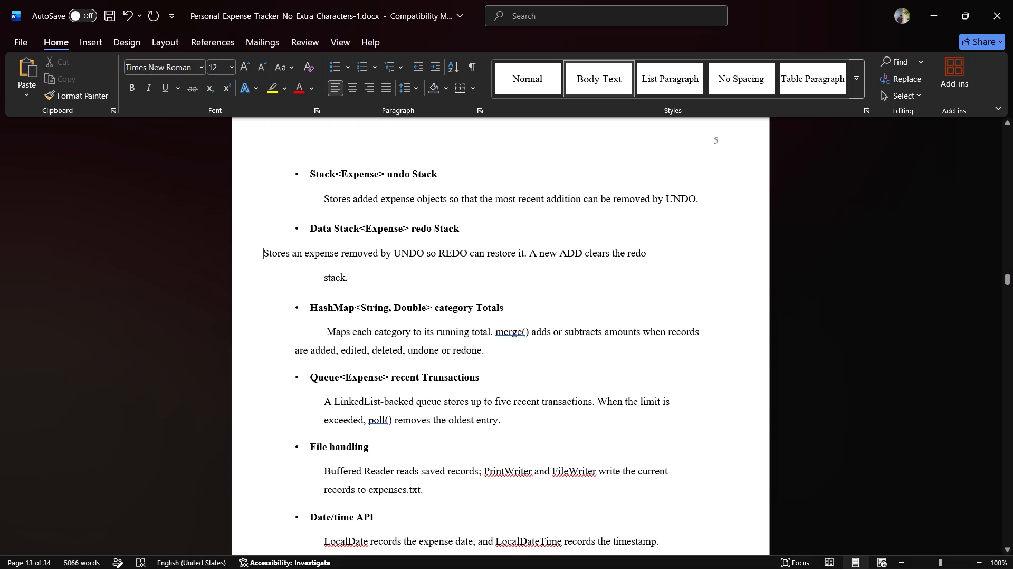
pyautogui.press('Tab')
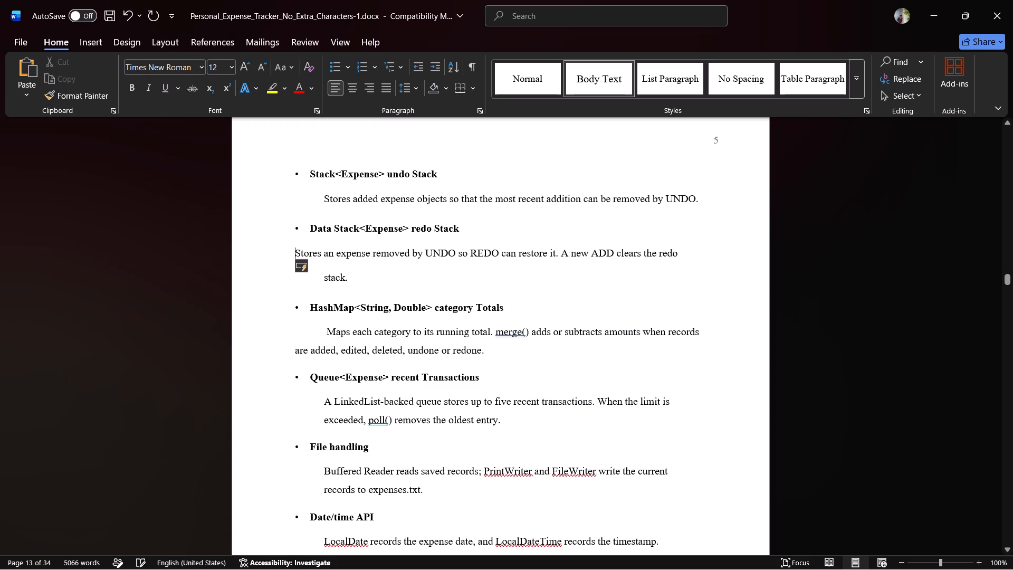
pyautogui.press('Tab')
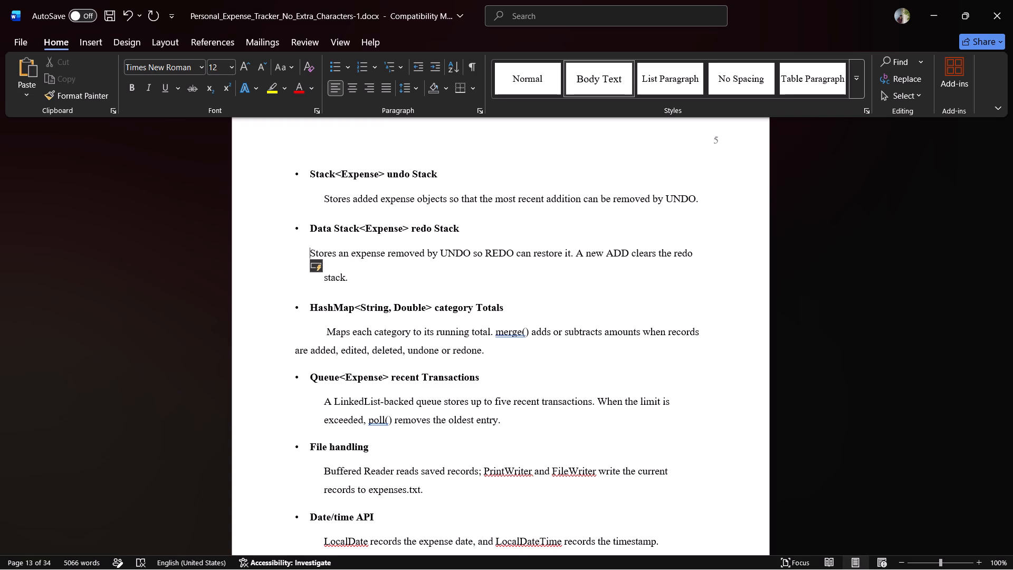
pyautogui.press('Tab')
# Rejoin "stack." to the redo Stack description and add two spaces before it to wrap it onto the second line.
pyautogui.press('Down')
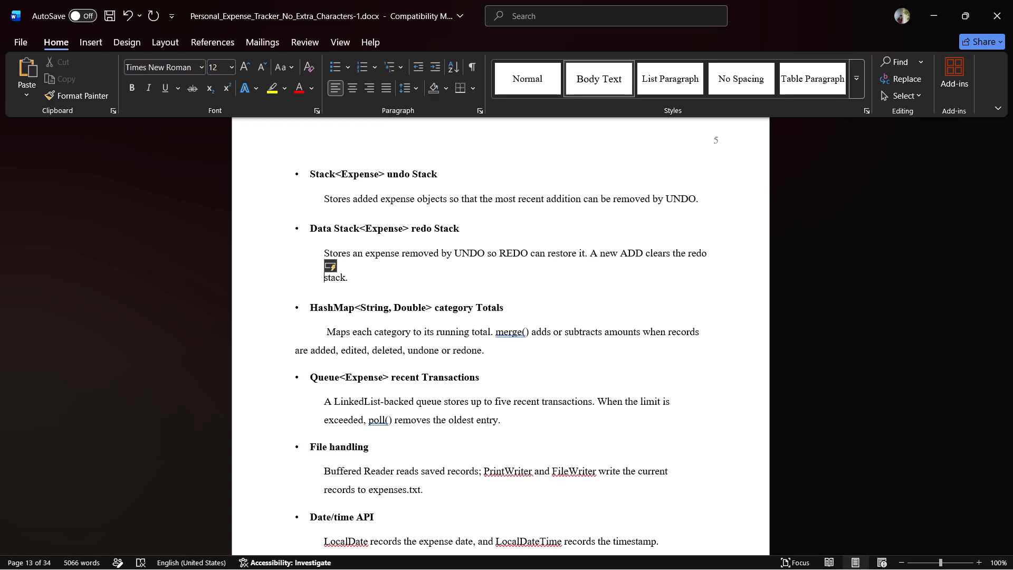
pyautogui.press('BackSpace')
pyautogui.press('BackSpace')
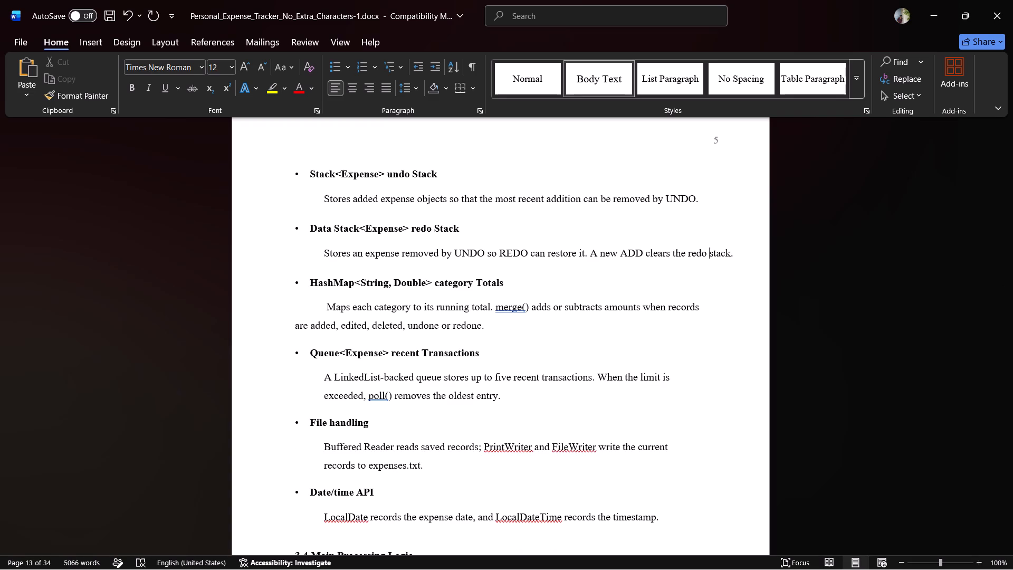
pyautogui.press('space')
pyautogui.press('space')
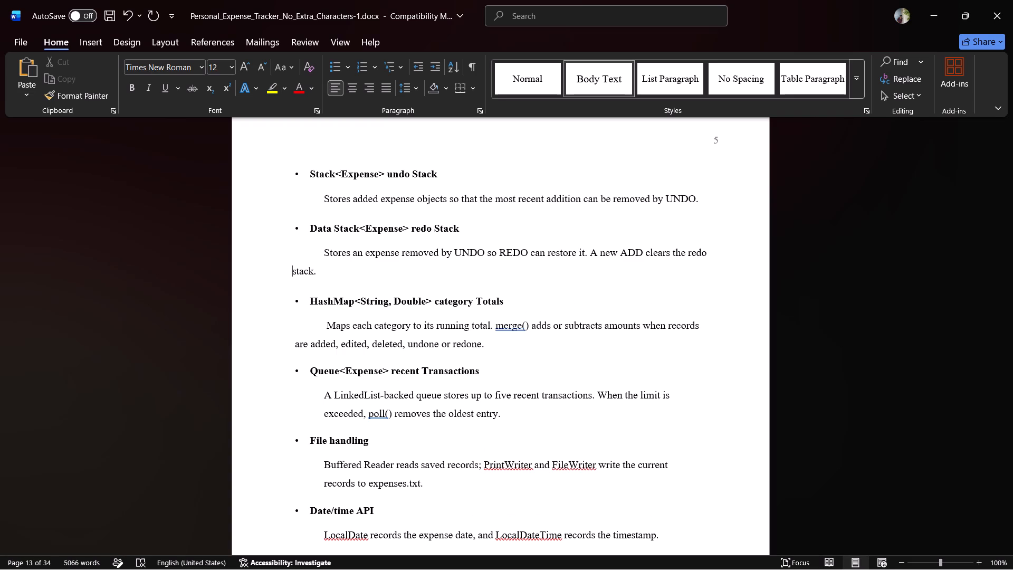
# Insert 13 spaces after "clears the" in the redo Stack description to push "redo" onto the second line.
pyautogui.click(685, 251)
pyautogui.press('space')
pyautogui.press('space')
pyautogui.press('space')
pyautogui.press('space')
pyautogui.press('space')
pyautogui.press('space')
pyautogui.press('space')
pyautogui.press('space')
pyautogui.press('space')
pyautogui.press('space')
pyautogui.press('space')
pyautogui.press('space')
pyautogui.press('space')
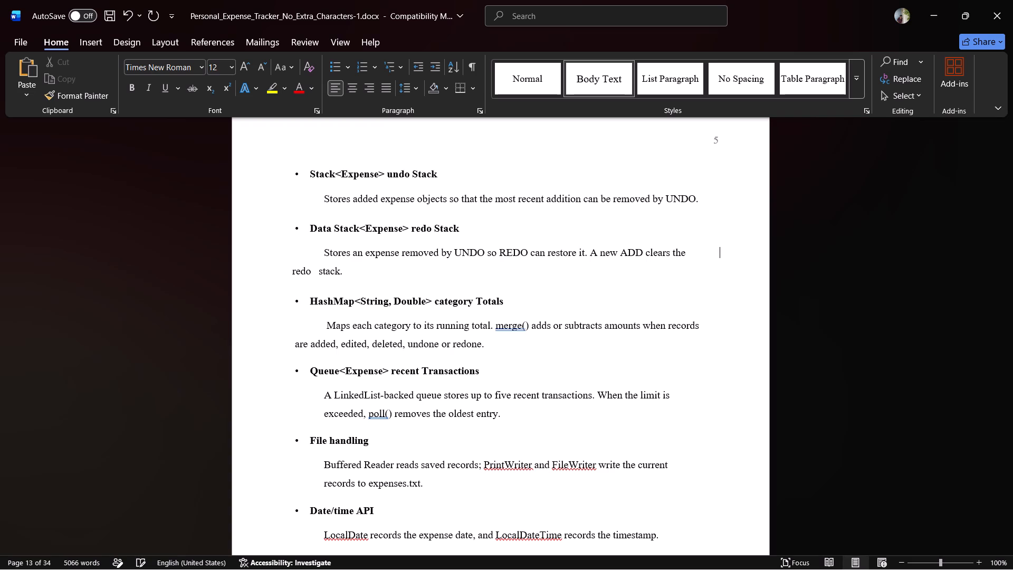
# Delete the two extra spaces between "redo" and "stack." in the redo Stack description.
pyautogui.click(320, 275)
pyautogui.press('BackSpace')
pyautogui.press('BackSpace')
# Re-indent the Queue recent Transactions description so its first line is indented and its second line sits further out.
pyautogui.click(320, 397)
pyautogui.press('BackSpace')
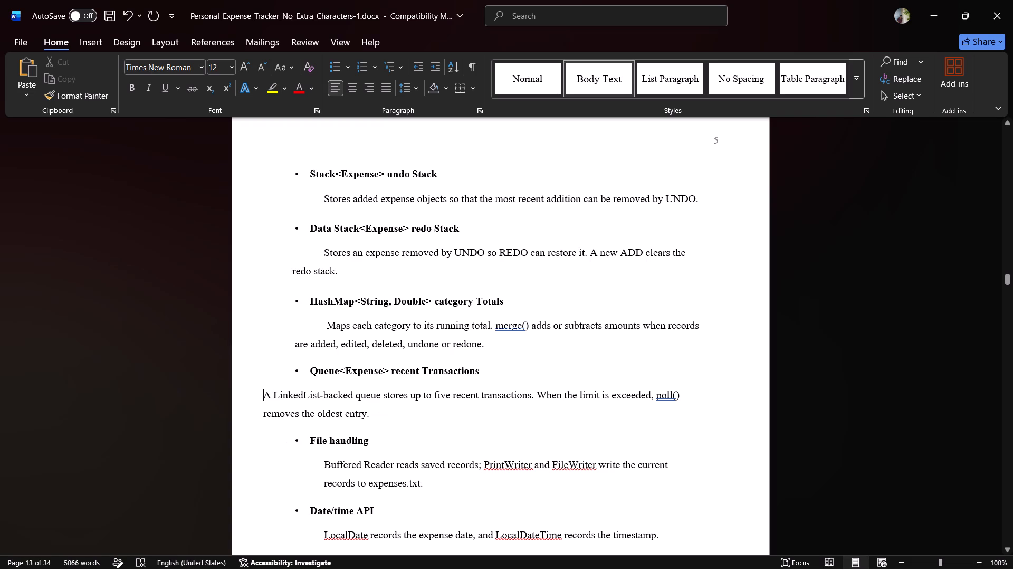
pyautogui.press('Tab')
pyautogui.press('Tab')
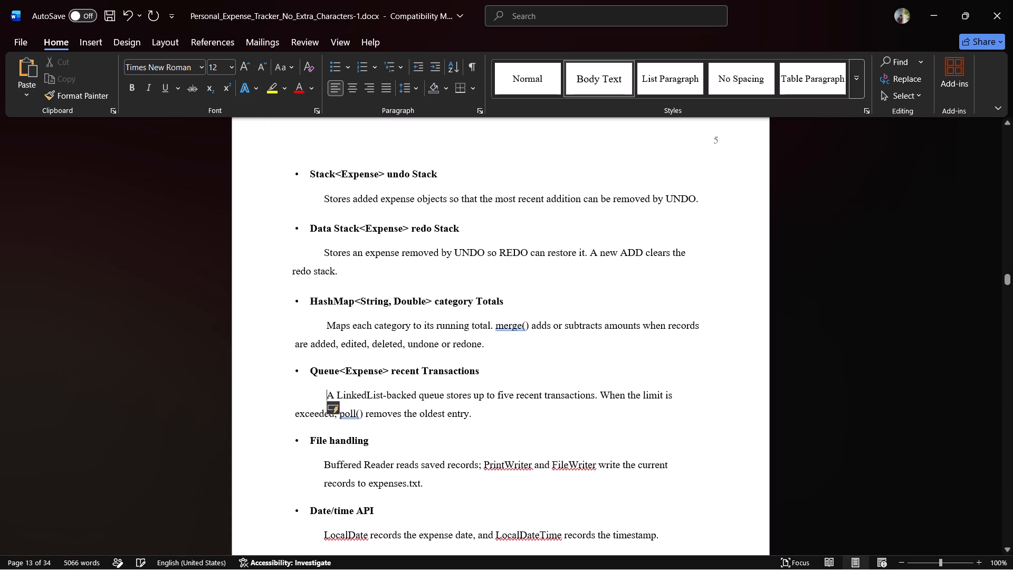
pyautogui.scroll(-1, 320, 397)
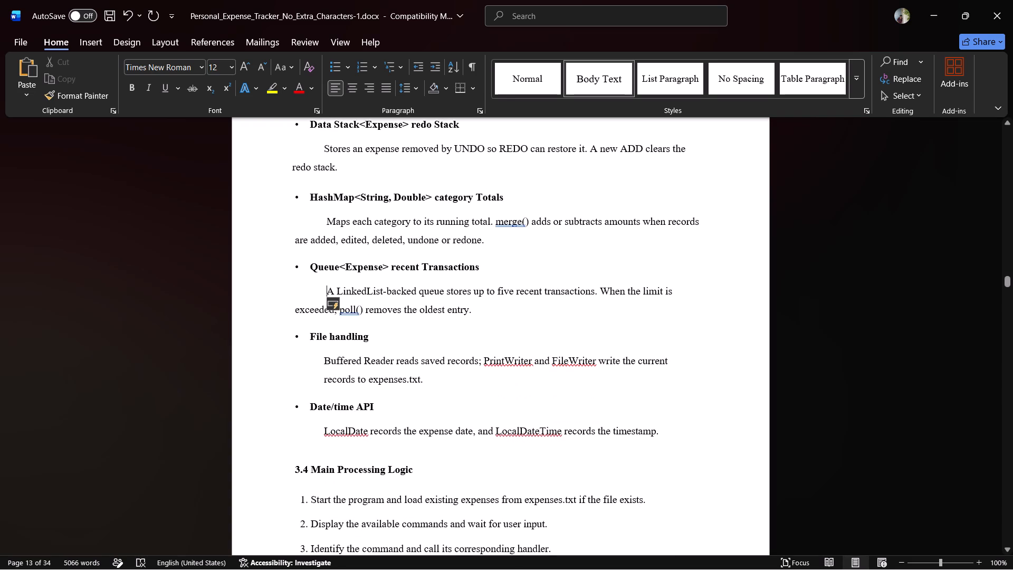
# Re-indent the File handling description so its first line is indented and its second line sits further out.
pyautogui.click(322, 364)
pyautogui.press('BackSpace')
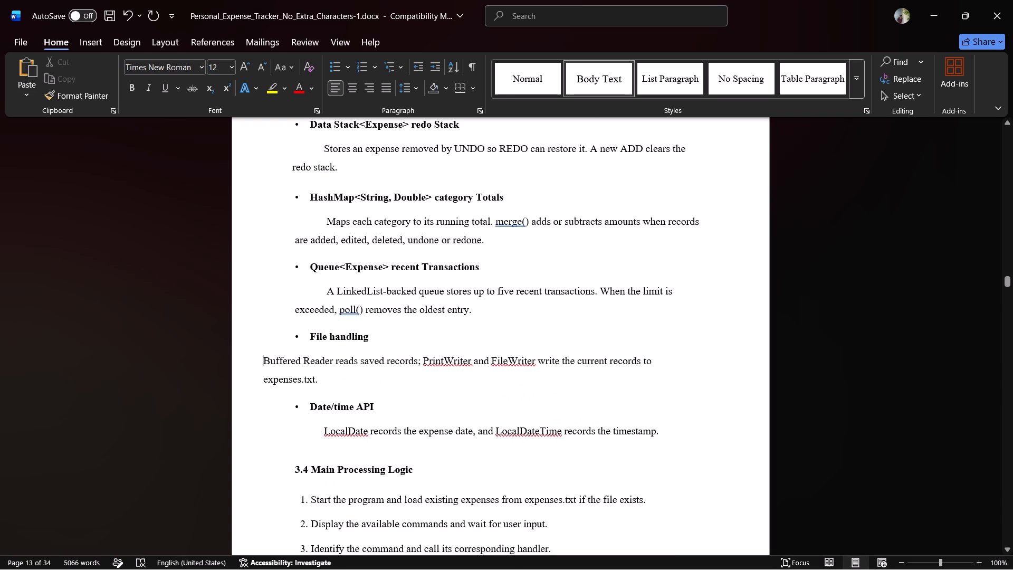
pyautogui.press('Tab')
pyautogui.press('Tab')
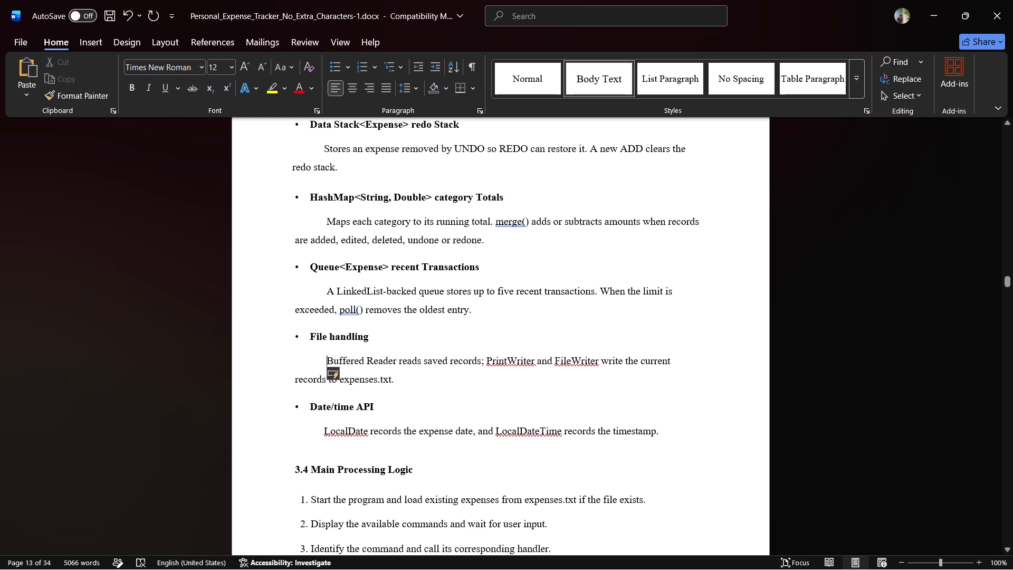
# Review the report's layout from the Date/time API description on page 5 through the Chapter 5 Conclusion on page 11.
pyautogui.click(324, 427)
pyautogui.hscroll(1, 444, 334)
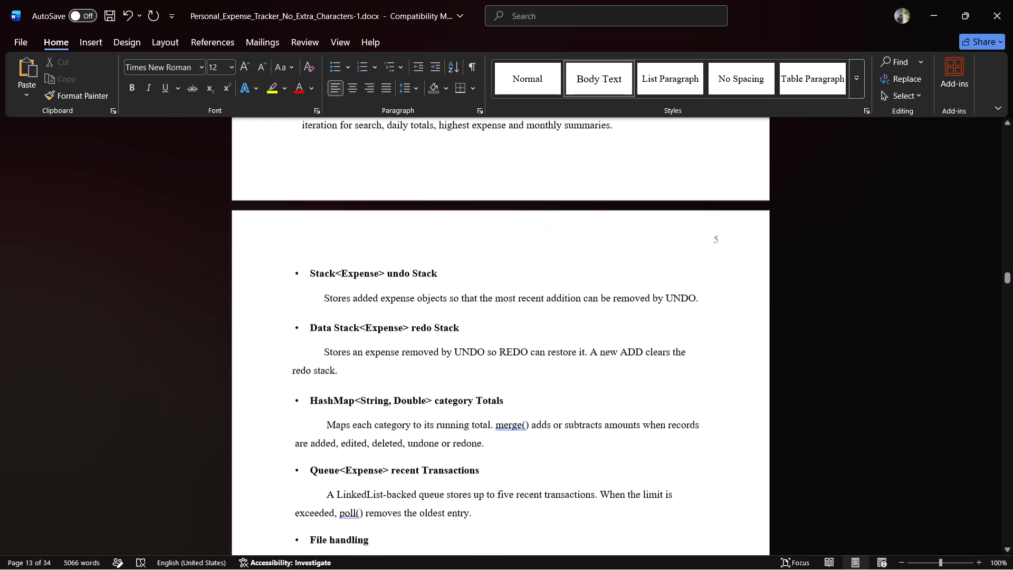
pyautogui.hscroll(1, 444, 334)
pyautogui.scroll(-1, 444, 334)
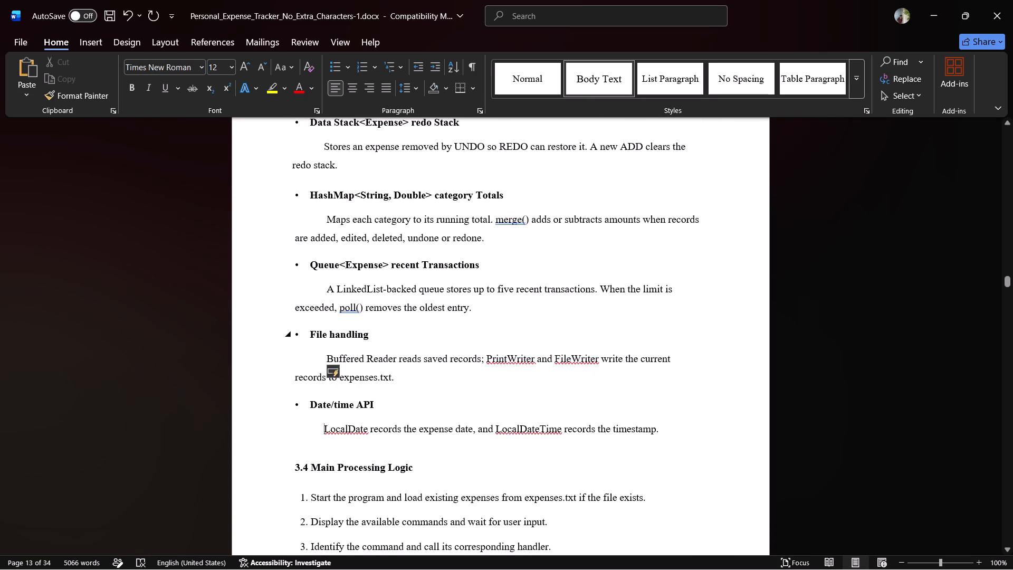
pyautogui.scroll(-5, 444, 334)
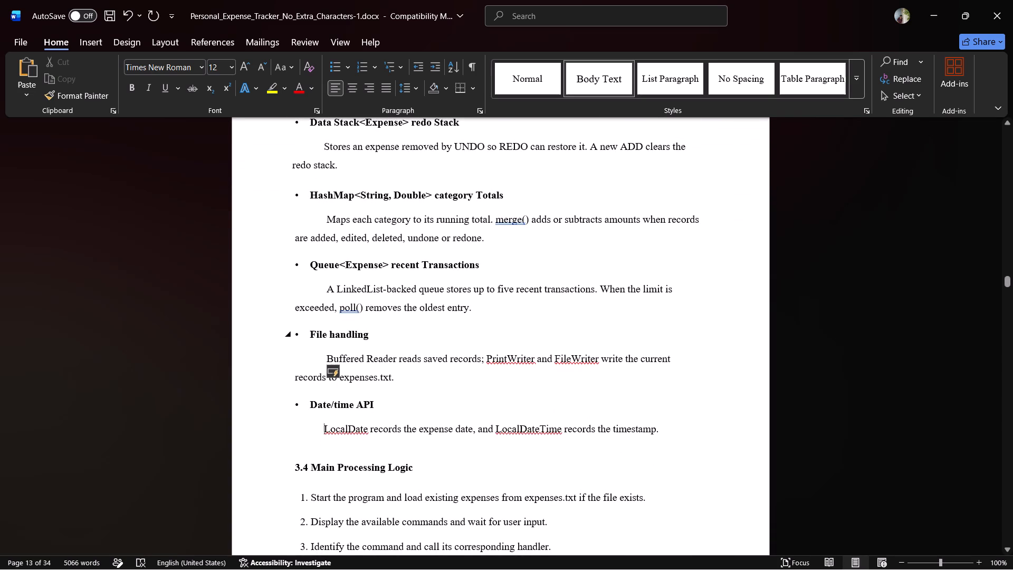
pyautogui.scroll(-1, 444, 334)
pyautogui.scroll(1, 444, 334)
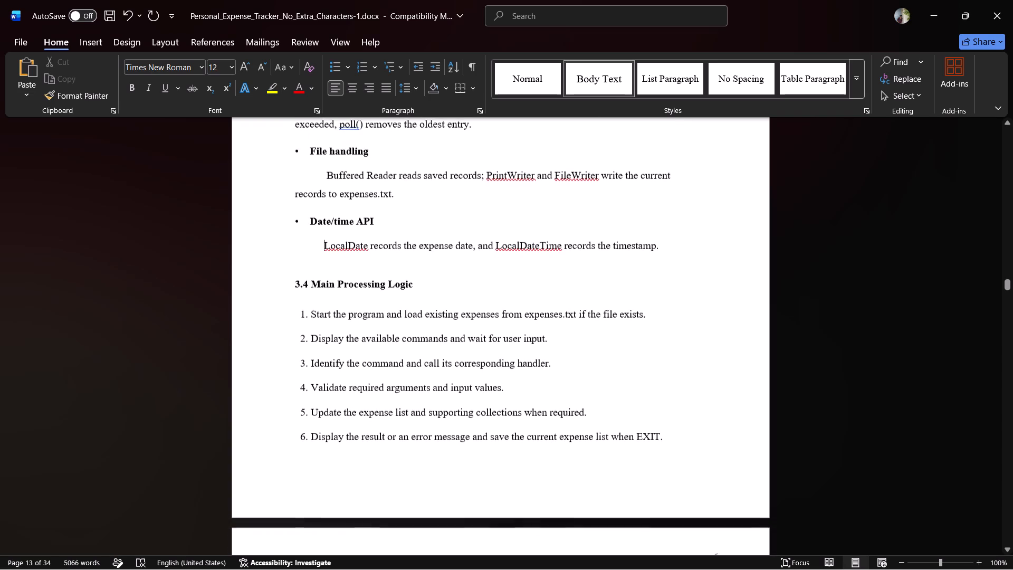
pyautogui.scroll(1, 444, 334)
pyautogui.scroll(-1, 444, 334)
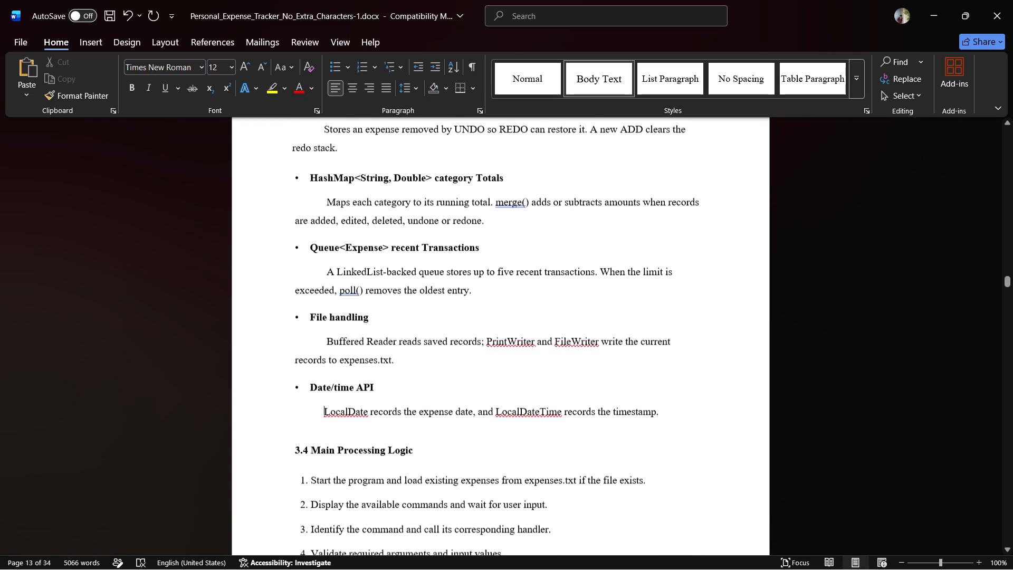
pyautogui.scroll(-3, 444, 334)
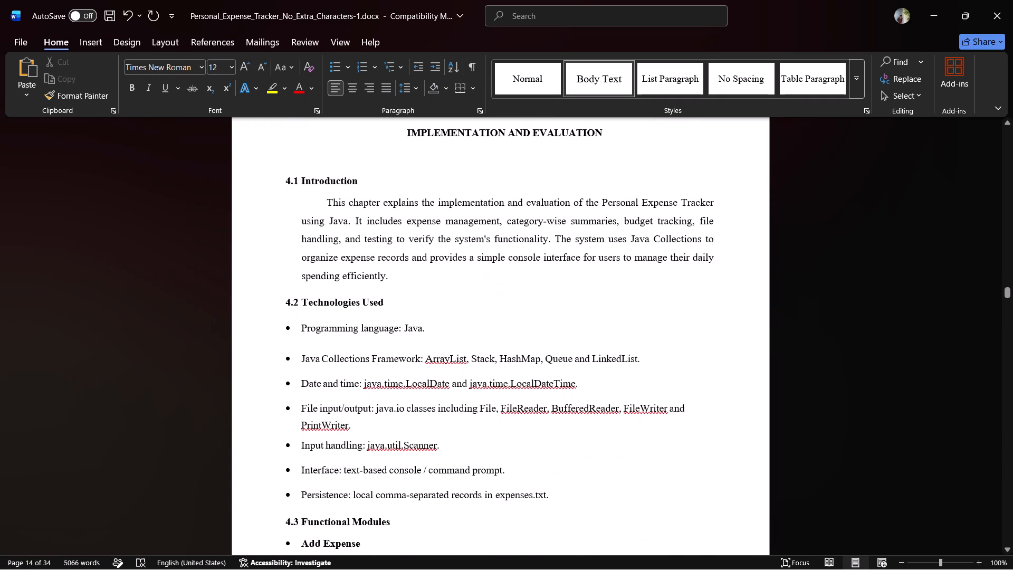
pyautogui.scroll(-4, 444, 334)
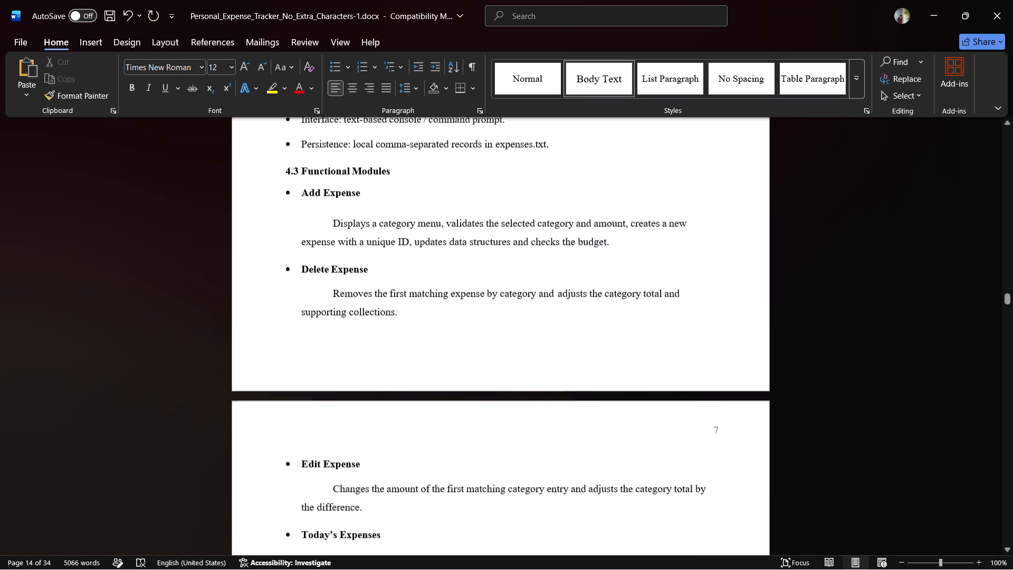
pyautogui.scroll(-10, 444, 334)
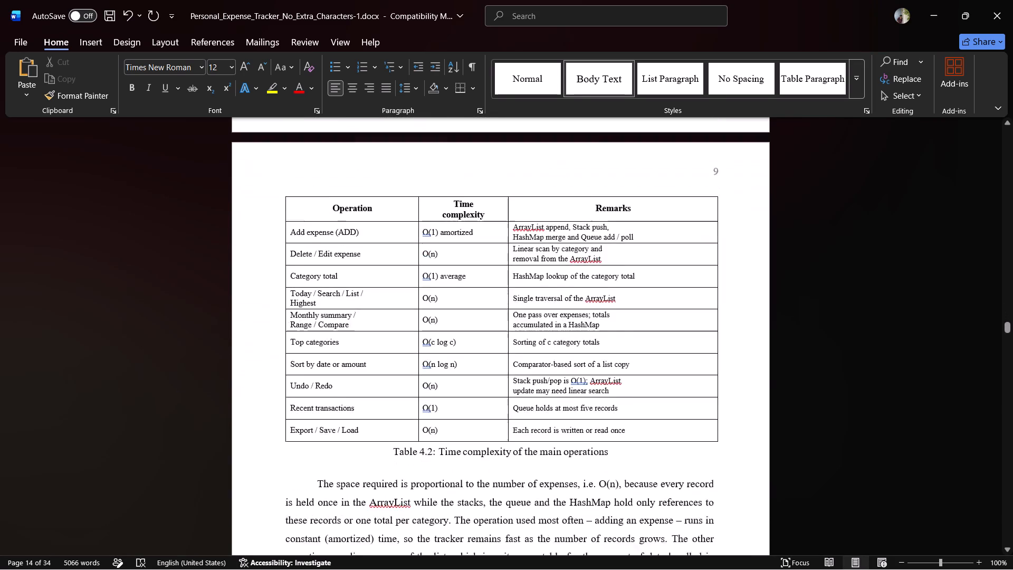
pyautogui.scroll(-9, 444, 334)
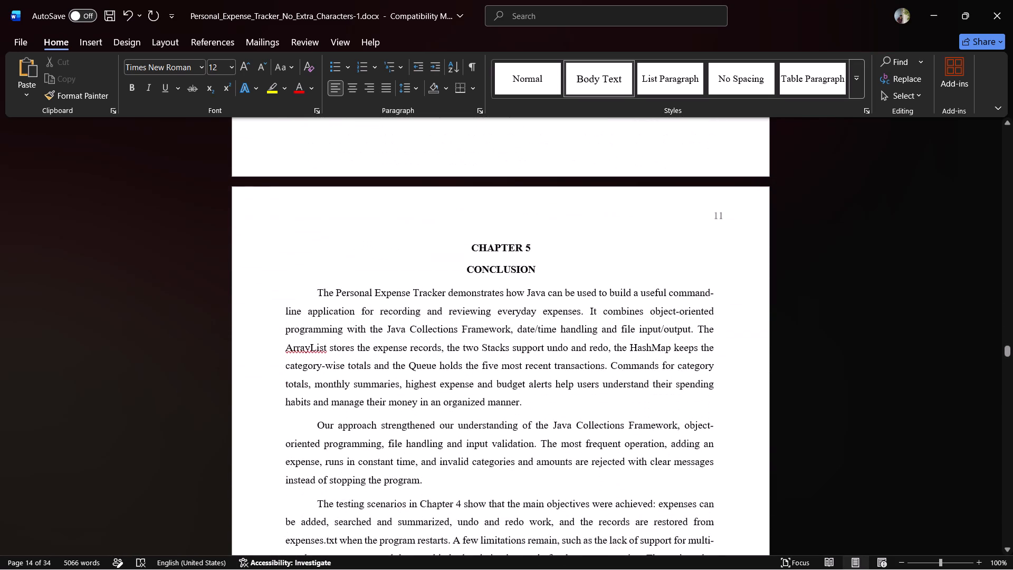
pyautogui.scroll(-4, 444, 334)
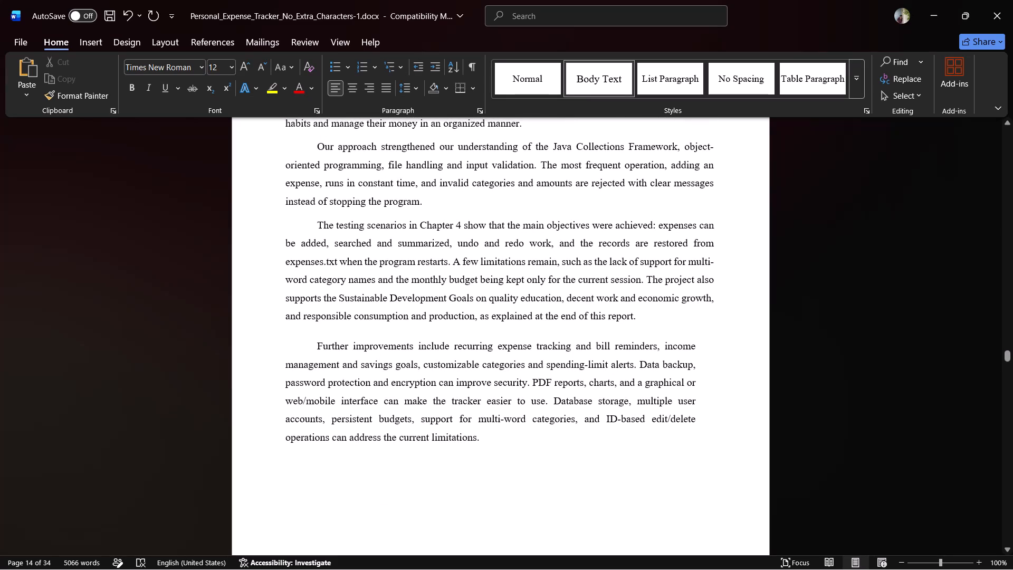
# Copy and remove the "Further improvements" paragraph in the Conclusion, add two line breaks, and paste it back below them.
pyautogui.moveTo(312, 345); pyautogui.dragTo(500, 444)
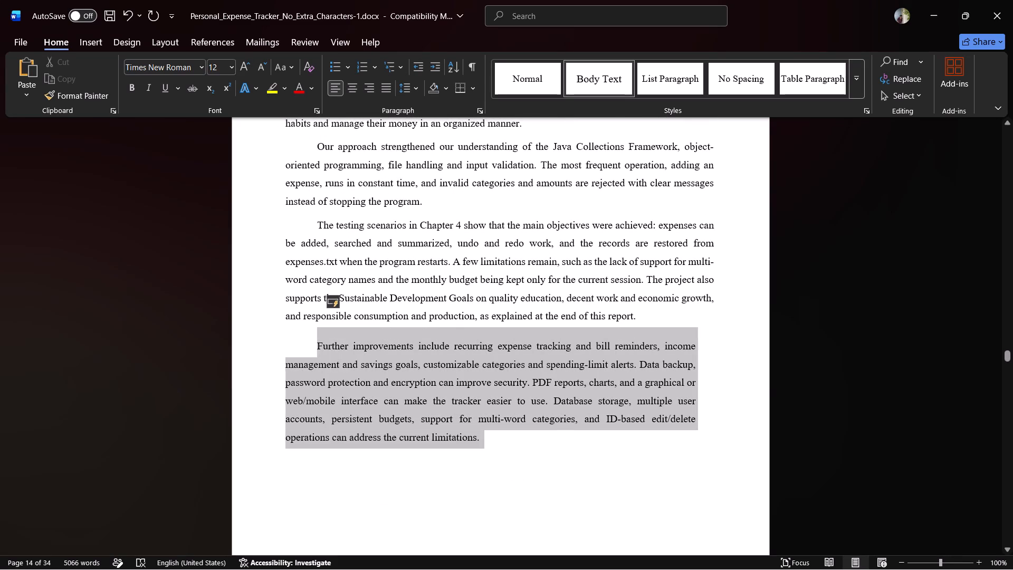
pyautogui.moveTo(500, 444); pyautogui.dragTo(564, 440)
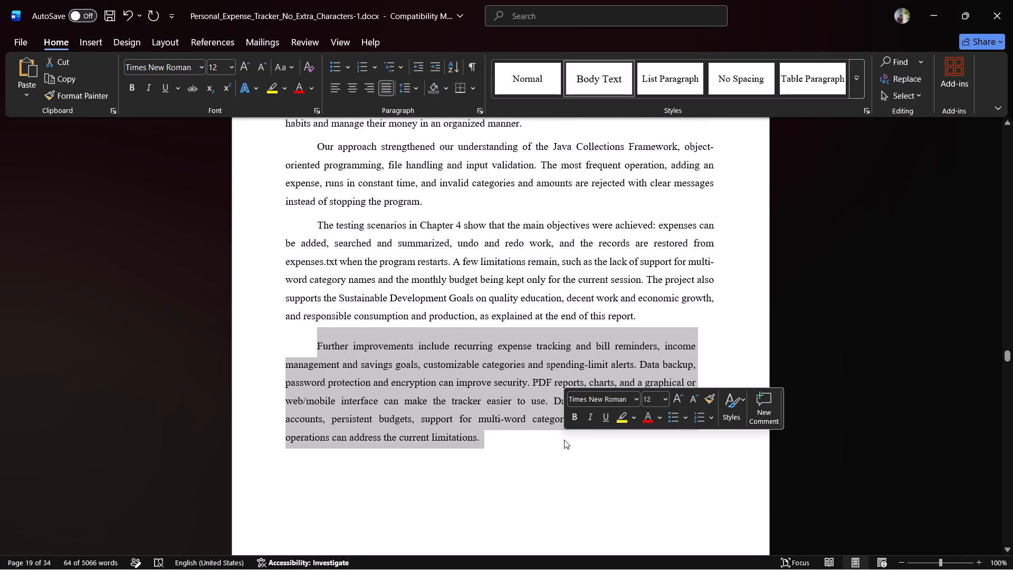
pyautogui.click(564, 440)
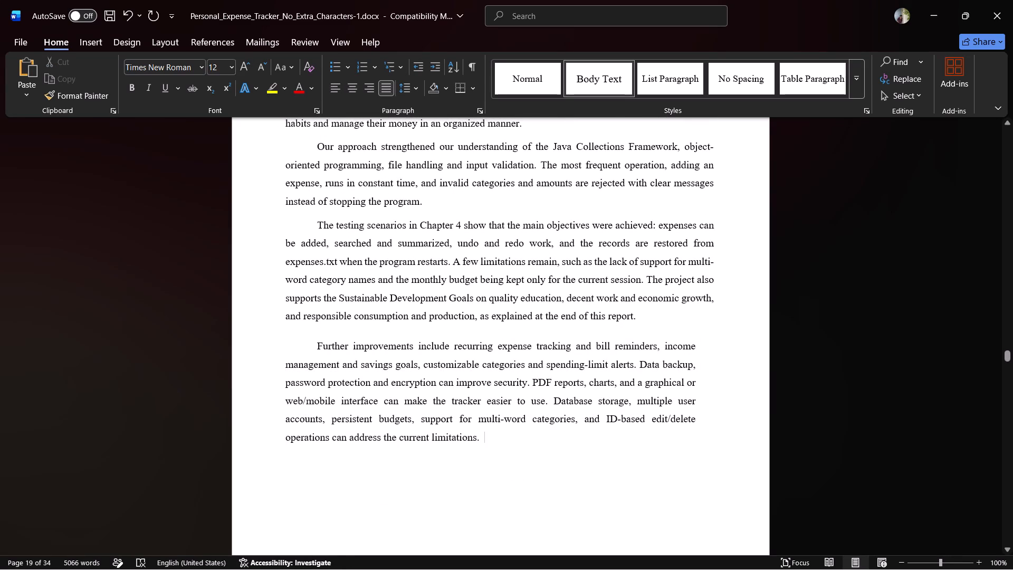
pyautogui.click(716, 383)
pyautogui.moveTo(481, 434); pyautogui.dragTo(309, 350)
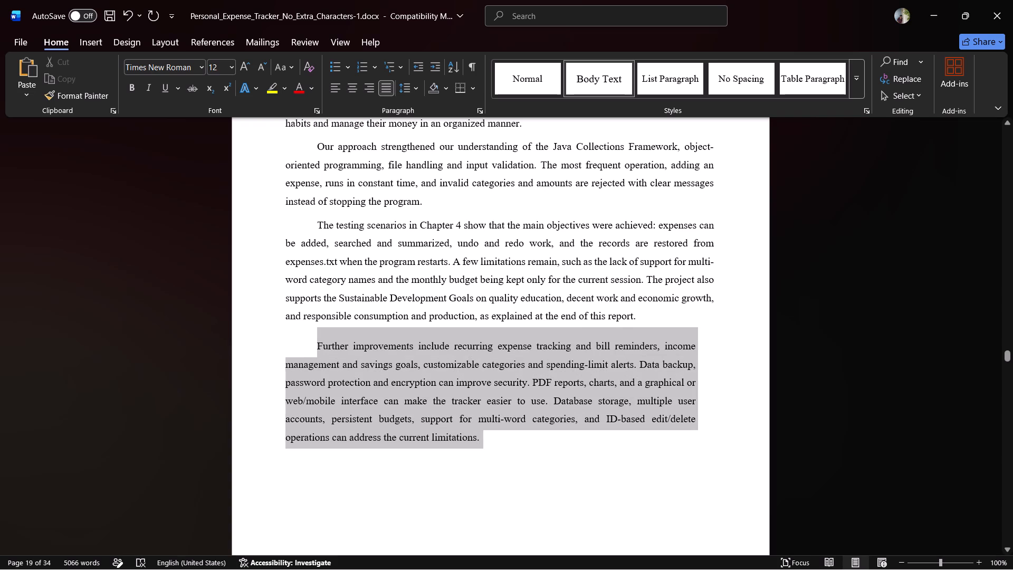
pyautogui.moveTo(309, 350); pyautogui.dragTo(300, 345)
pyautogui.hotkey('ctrl', 'c')
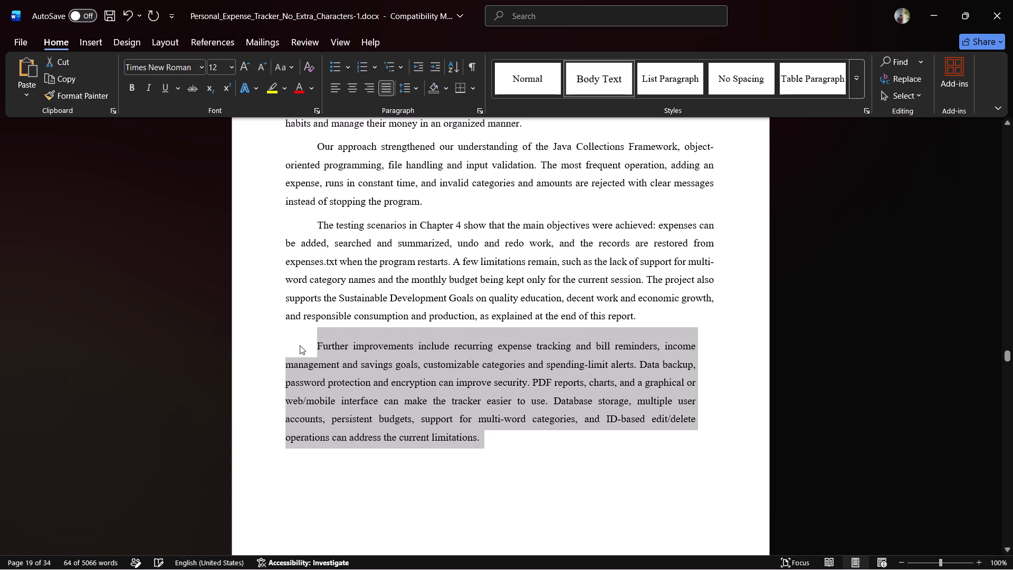
pyautogui.press('BackSpace')
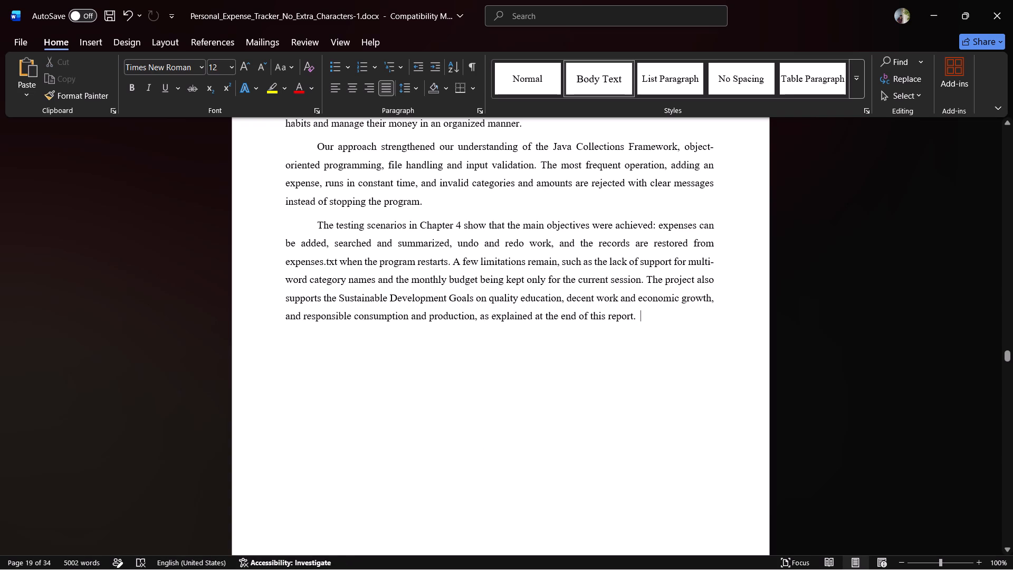
pyautogui.press('Return')
pyautogui.press('Return')
pyautogui.hotkey('ctrl', 'v')
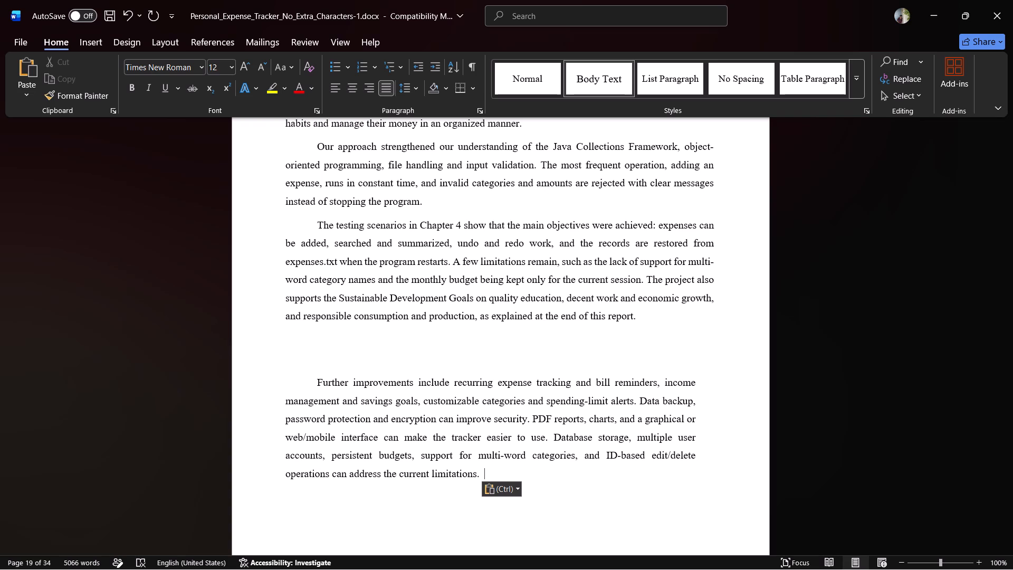
# Remove the first-line and left indents from the pasted "Further improvements" paragraph.
pyautogui.click(329, 370)
pyautogui.click(312, 379)
pyautogui.press('BackSpace')
pyautogui.press('BackSpace')
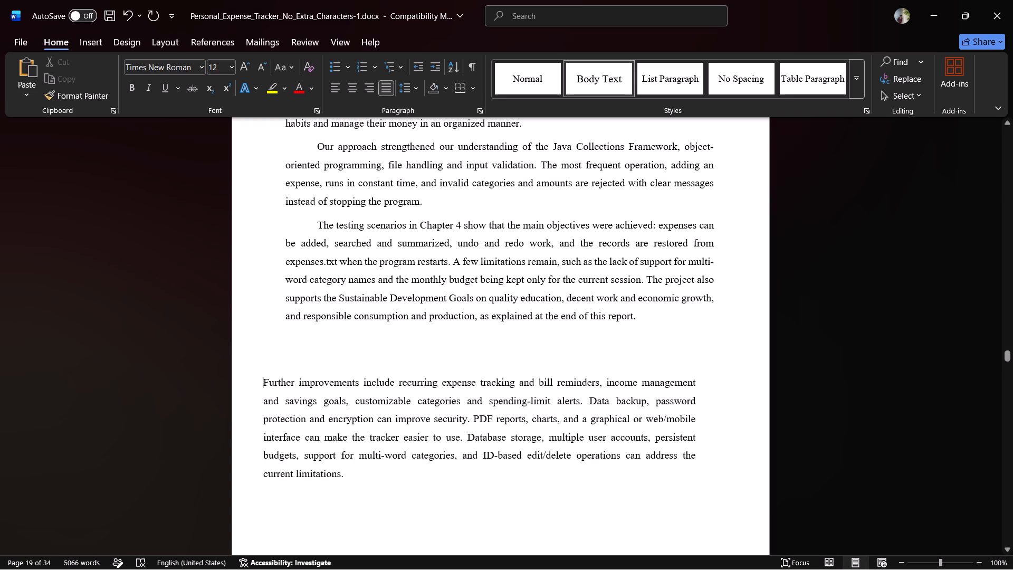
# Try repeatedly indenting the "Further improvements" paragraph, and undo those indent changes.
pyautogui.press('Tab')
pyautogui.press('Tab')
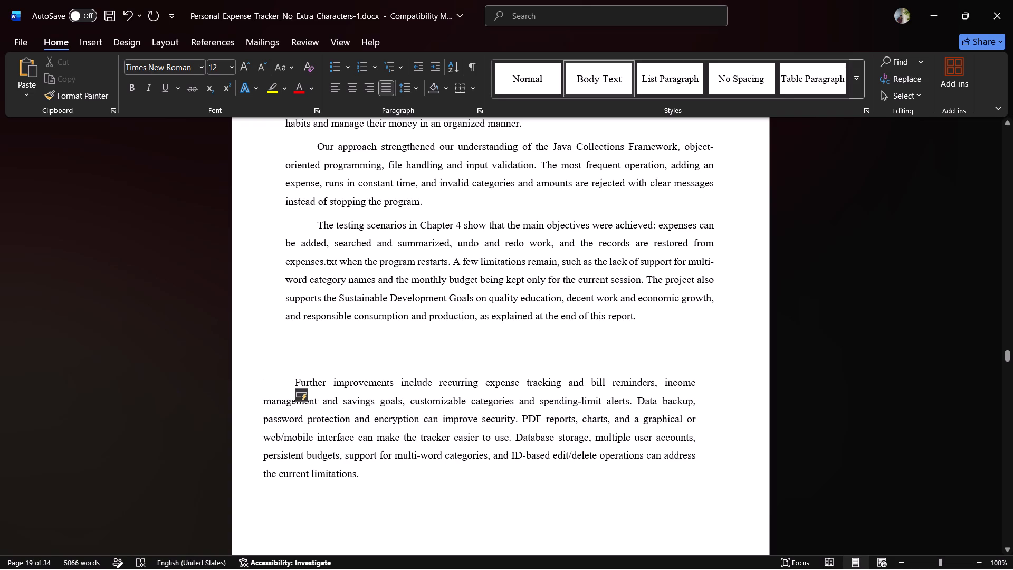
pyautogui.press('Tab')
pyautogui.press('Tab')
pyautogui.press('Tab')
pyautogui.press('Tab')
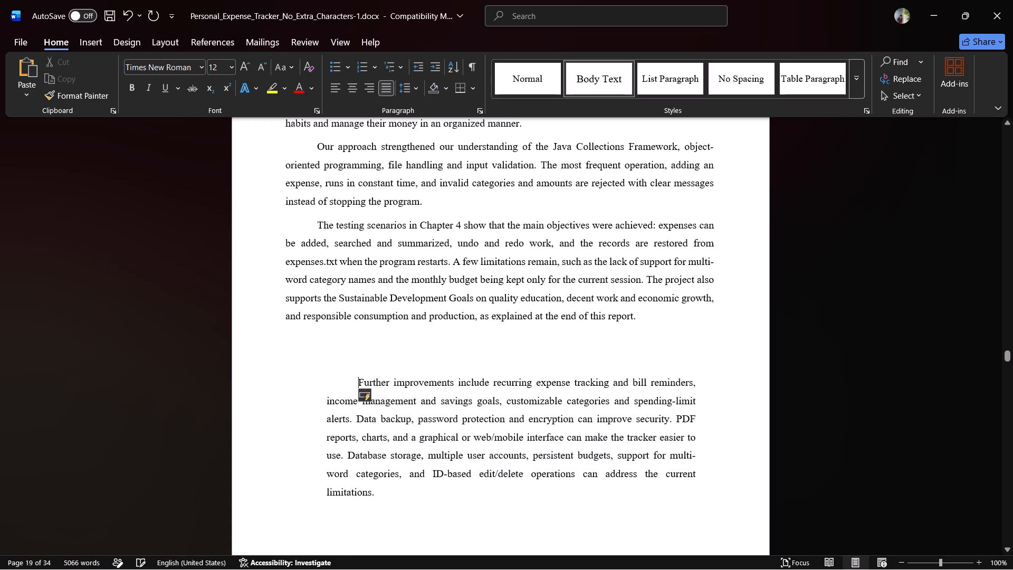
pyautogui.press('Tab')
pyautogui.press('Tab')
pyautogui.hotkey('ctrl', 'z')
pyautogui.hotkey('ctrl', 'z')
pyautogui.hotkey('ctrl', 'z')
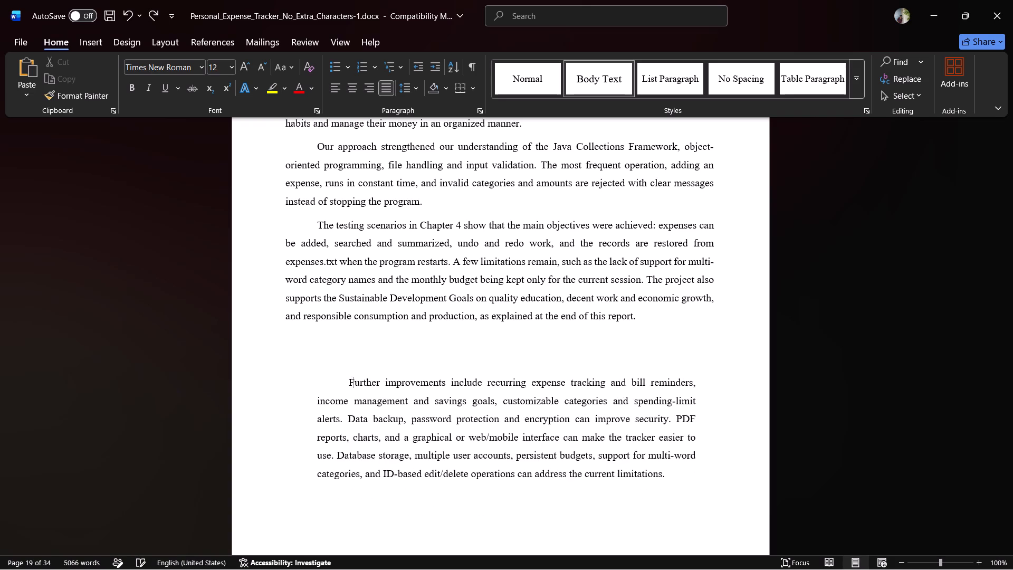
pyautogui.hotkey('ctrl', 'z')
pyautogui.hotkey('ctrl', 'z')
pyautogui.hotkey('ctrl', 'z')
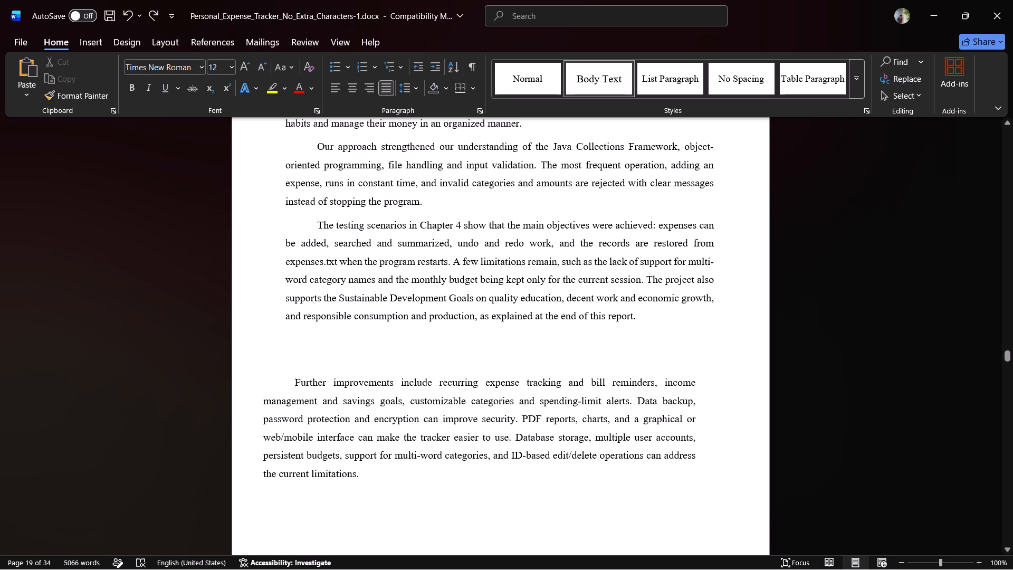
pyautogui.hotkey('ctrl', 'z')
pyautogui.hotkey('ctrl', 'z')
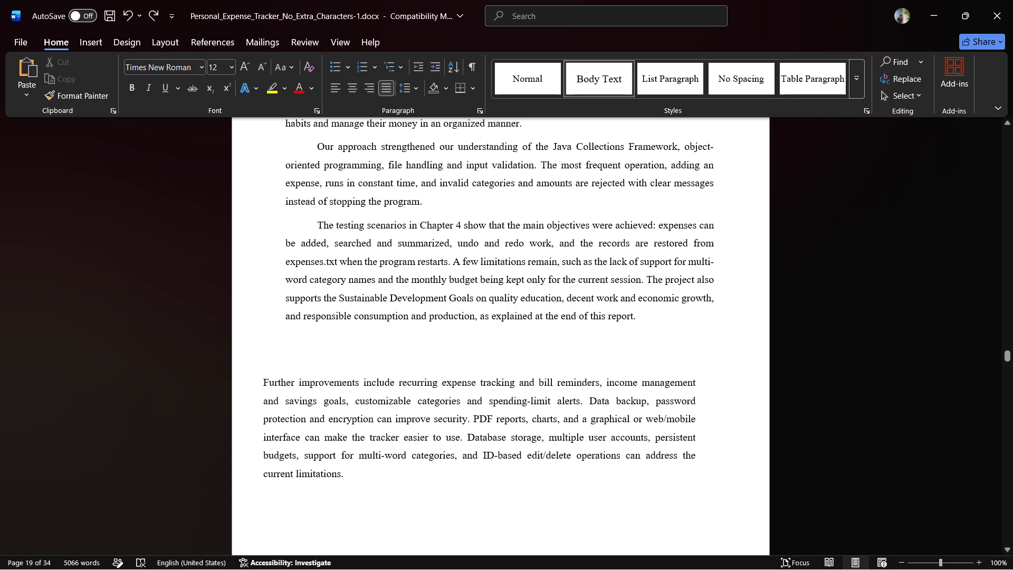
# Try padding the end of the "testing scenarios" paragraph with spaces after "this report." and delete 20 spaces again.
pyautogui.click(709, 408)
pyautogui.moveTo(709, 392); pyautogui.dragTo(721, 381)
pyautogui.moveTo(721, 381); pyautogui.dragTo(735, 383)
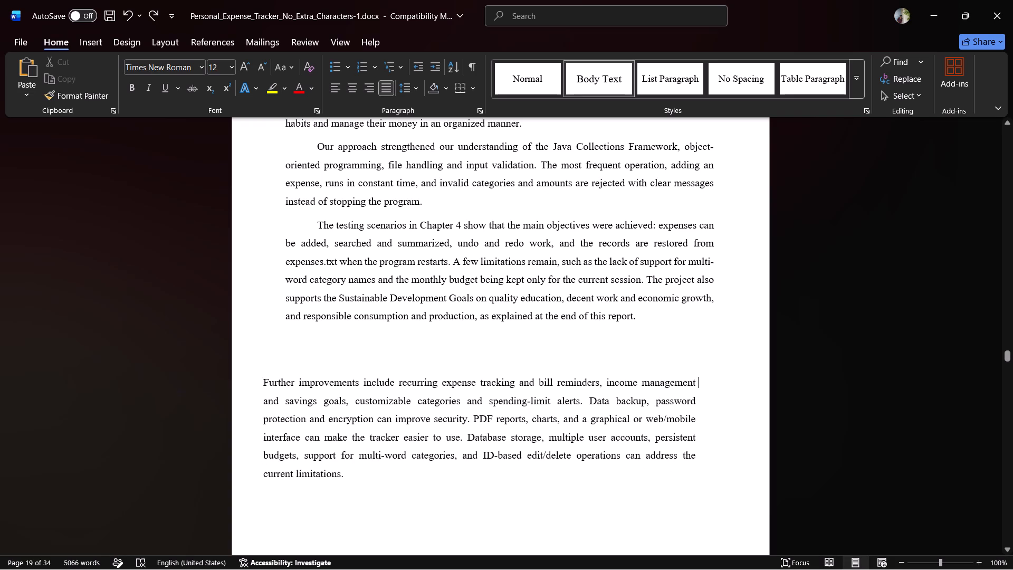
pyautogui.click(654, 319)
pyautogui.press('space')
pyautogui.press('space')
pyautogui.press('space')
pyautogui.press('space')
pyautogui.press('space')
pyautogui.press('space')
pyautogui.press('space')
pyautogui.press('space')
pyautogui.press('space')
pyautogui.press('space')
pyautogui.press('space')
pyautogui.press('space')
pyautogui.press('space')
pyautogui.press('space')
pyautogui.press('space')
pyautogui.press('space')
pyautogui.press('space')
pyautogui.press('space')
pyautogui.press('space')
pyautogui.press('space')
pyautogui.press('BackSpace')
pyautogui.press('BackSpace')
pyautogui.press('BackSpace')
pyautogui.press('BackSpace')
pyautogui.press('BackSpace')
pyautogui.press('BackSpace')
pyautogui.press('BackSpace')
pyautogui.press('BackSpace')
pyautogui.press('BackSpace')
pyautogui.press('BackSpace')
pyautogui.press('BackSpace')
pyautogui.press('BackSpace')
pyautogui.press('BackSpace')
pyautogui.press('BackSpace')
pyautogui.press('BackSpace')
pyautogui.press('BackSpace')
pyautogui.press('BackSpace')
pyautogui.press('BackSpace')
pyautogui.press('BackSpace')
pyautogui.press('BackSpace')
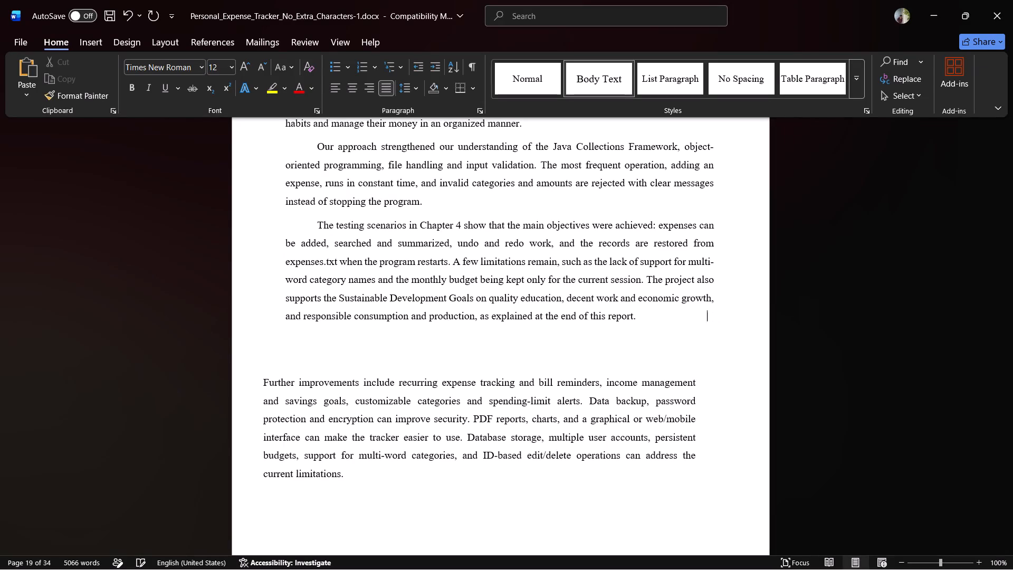
# Start a new indented paragraph below the "testing scenarios" paragraph and fill it past its first line with placeholder "s" characters.
pyautogui.press('Return')
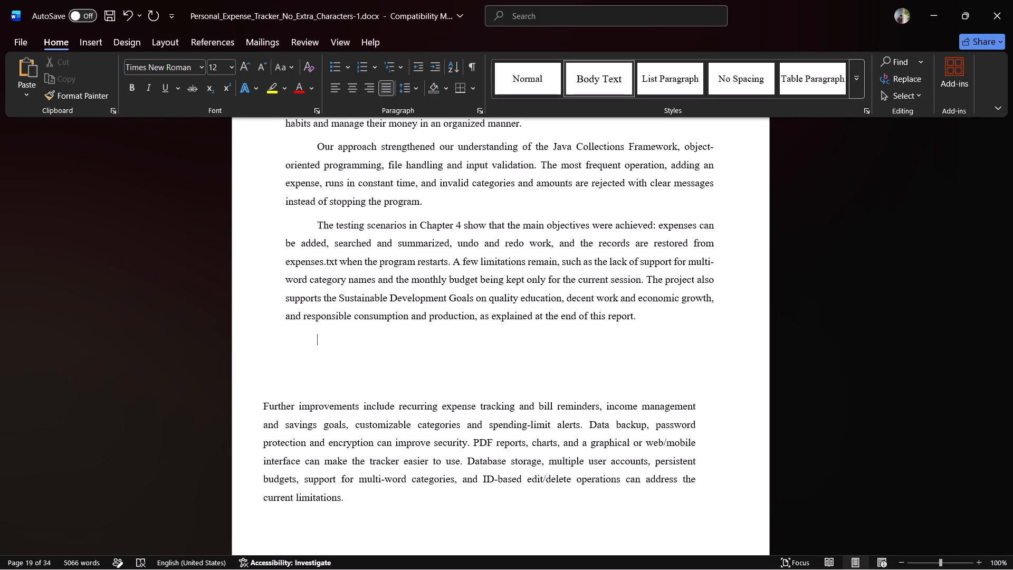
pyautogui.press('s')
pyautogui.press('s')
pyautogui.press('s')
pyautogui.press('s')
pyautogui.press('s')
pyautogui.press('s')
pyautogui.press('s')
pyautogui.press('s')
pyautogui.press('s')
pyautogui.press('s')
pyautogui.press('s')
pyautogui.press('s')
pyautogui.press('s')
pyautogui.press('s')
pyautogui.press('s')
pyautogui.press('s')
pyautogui.press('s')
pyautogui.press('s')
pyautogui.press('s')
pyautogui.press('s')
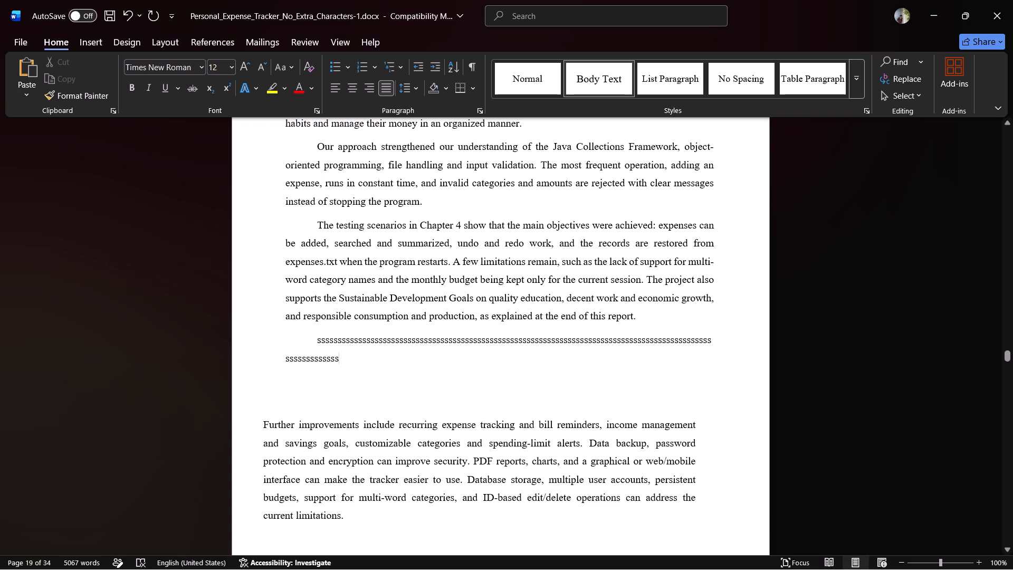
# Copy the "Further improvements" text through "can improve security", paste it after the placeholder characters, and add a period.
pyautogui.moveTo(467, 464); pyautogui.dragTo(291, 412)
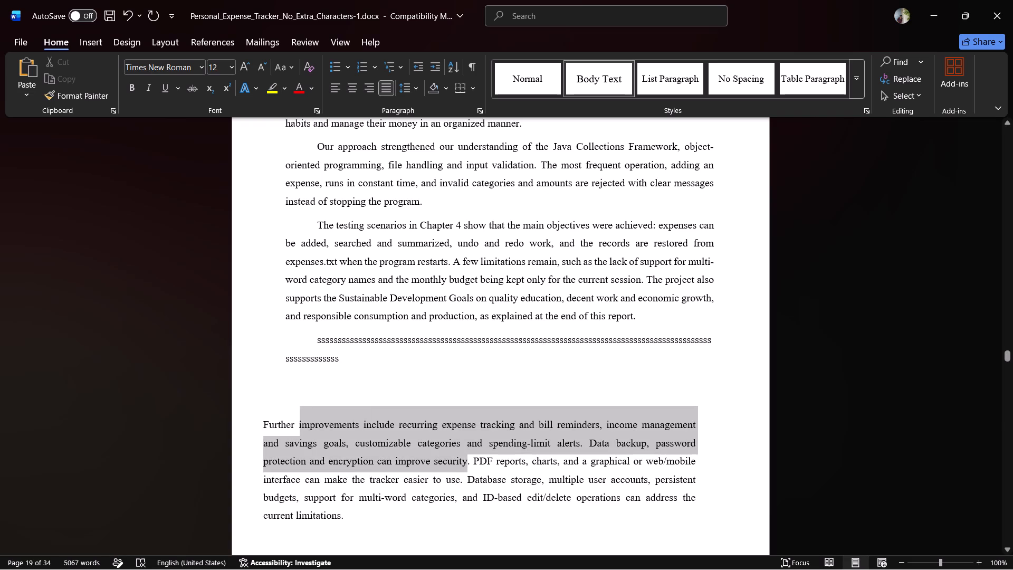
pyautogui.moveTo(291, 412); pyautogui.dragTo(237, 414)
pyautogui.hotkey('ctrl', 'c')
pyautogui.click(358, 362)
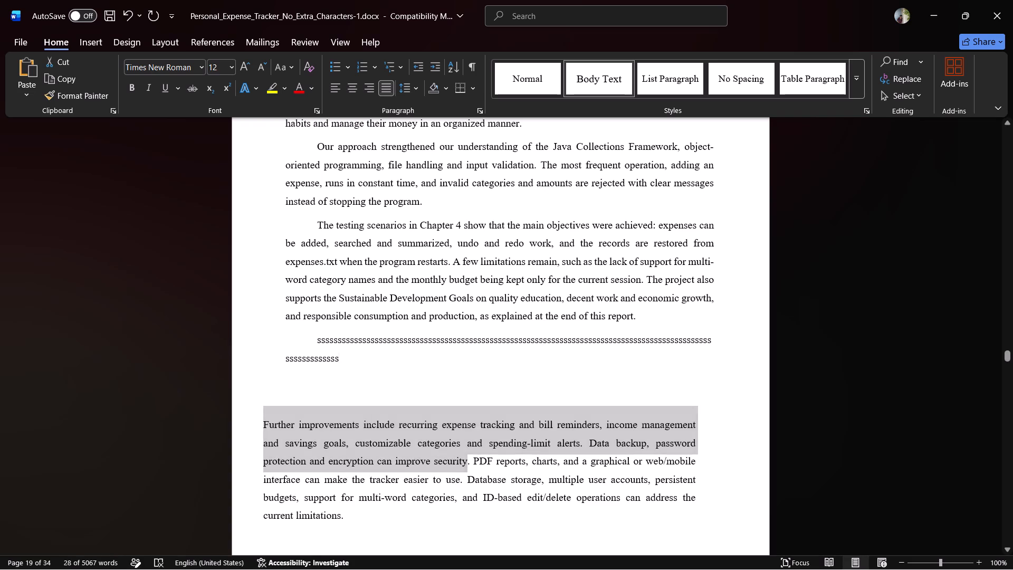
pyautogui.hotkey('ctrl', 'v')
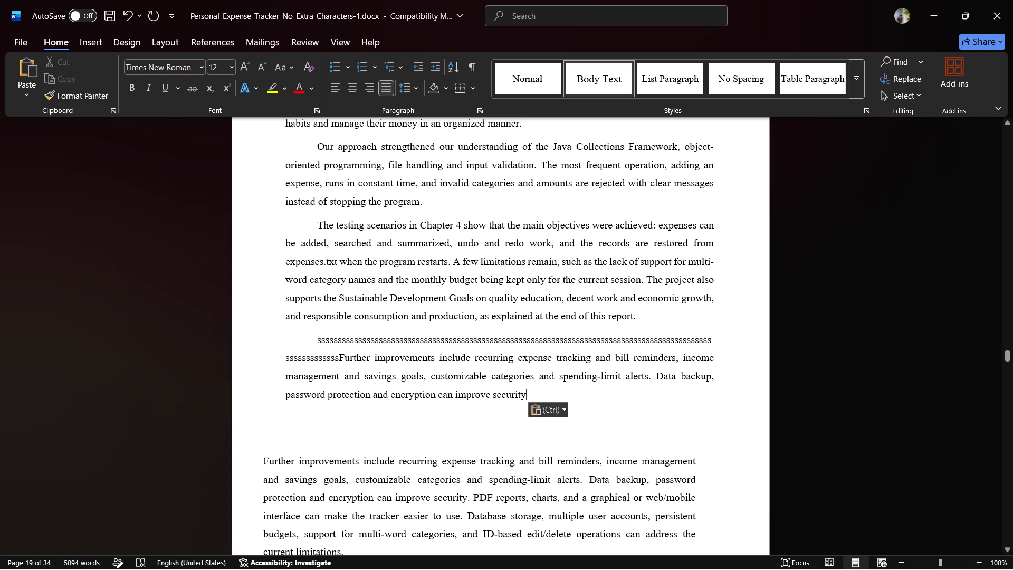
pyautogui.scroll(-2, 364, 459)
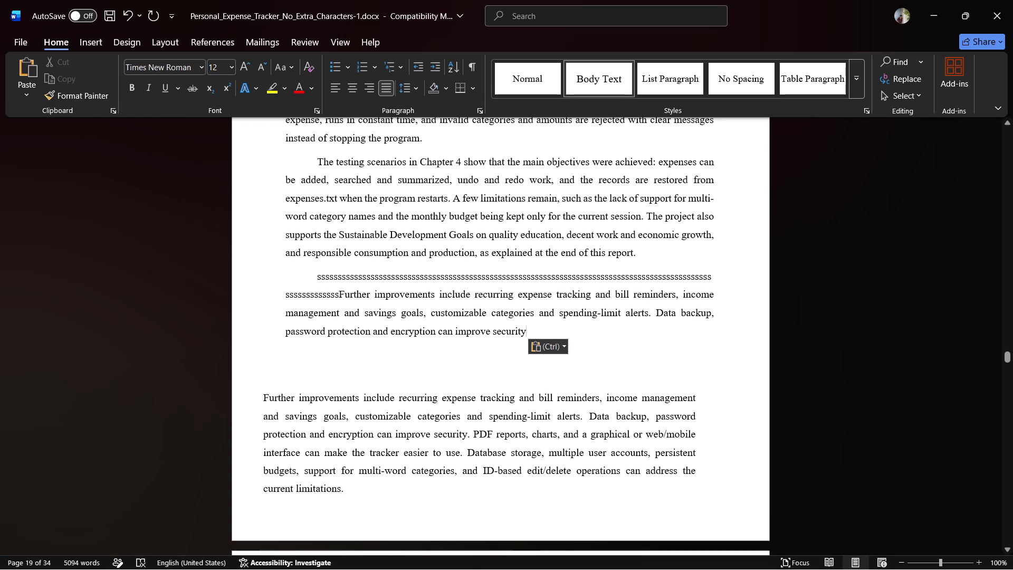
pyautogui.press('.')
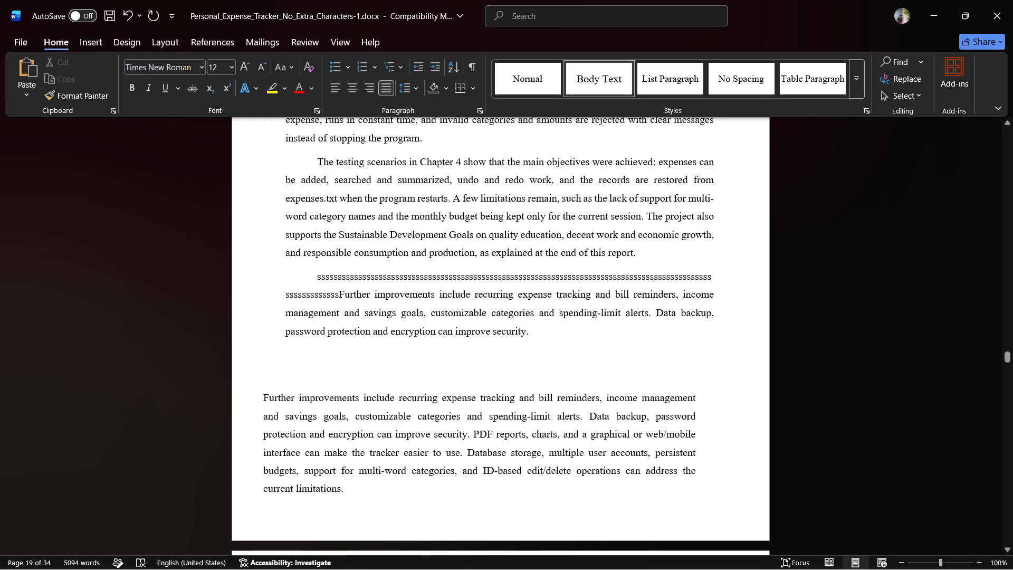
# Copy the rest of the original paragraph, from "DF reports" to "current limitations.", and paste it after "improve security.".
pyautogui.moveTo(341, 489); pyautogui.dragTo(479, 434)
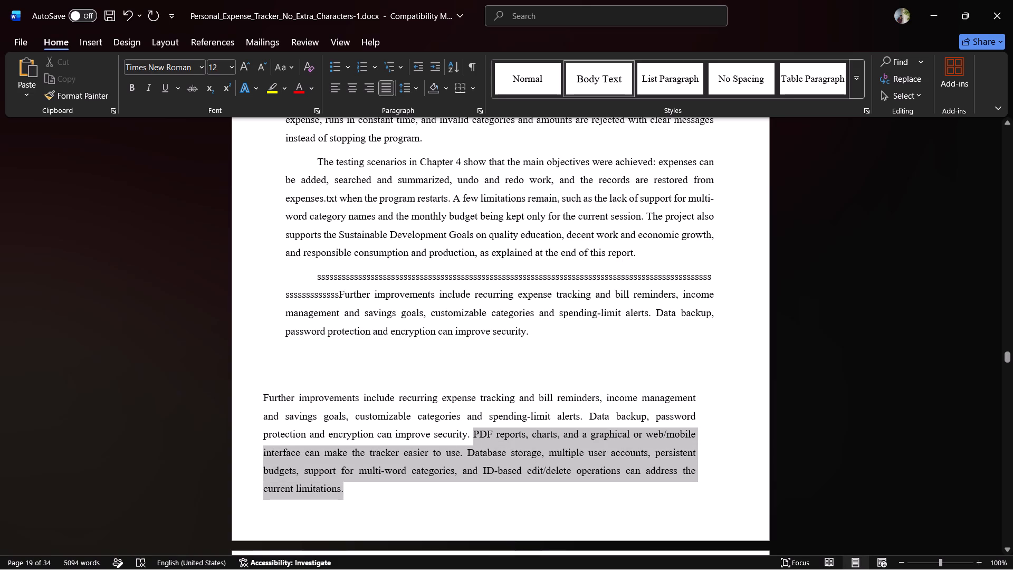
pyautogui.moveTo(479, 434); pyautogui.dragTo(480, 434)
pyautogui.hotkey('ctrl', 'c')
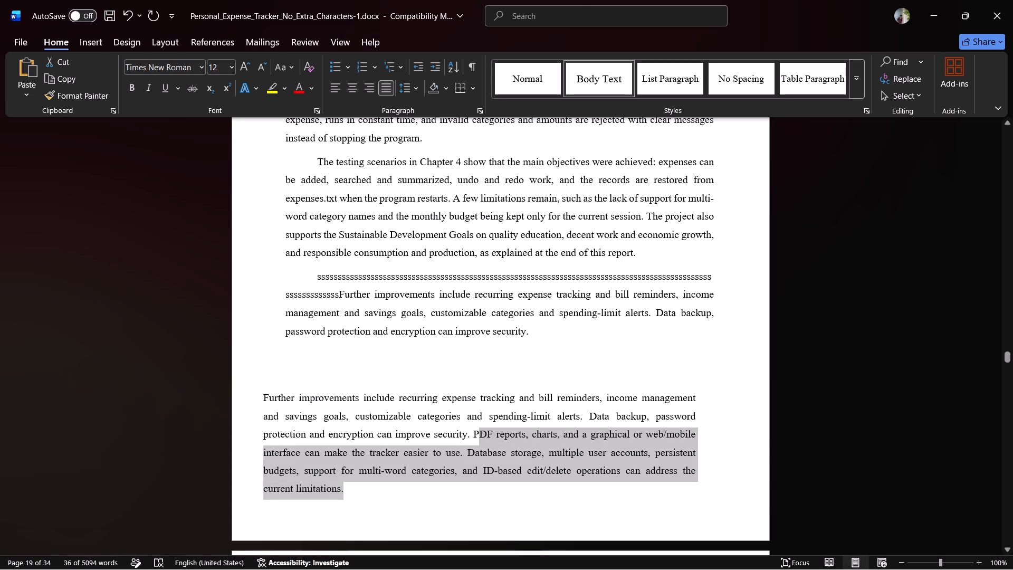
pyautogui.click(545, 339)
pyautogui.hotkey('ctrl', 'v')
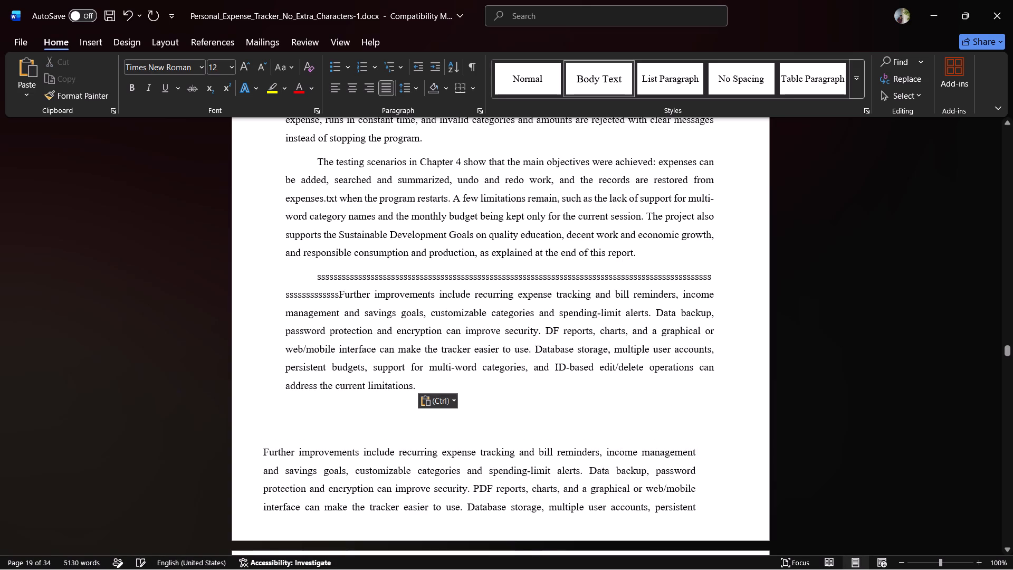
# Delete all the placeholder "s" characters before "Further improvements" in the newly pasted paragraph.
pyautogui.moveTo(717, 277); pyautogui.dragTo(436, 301)
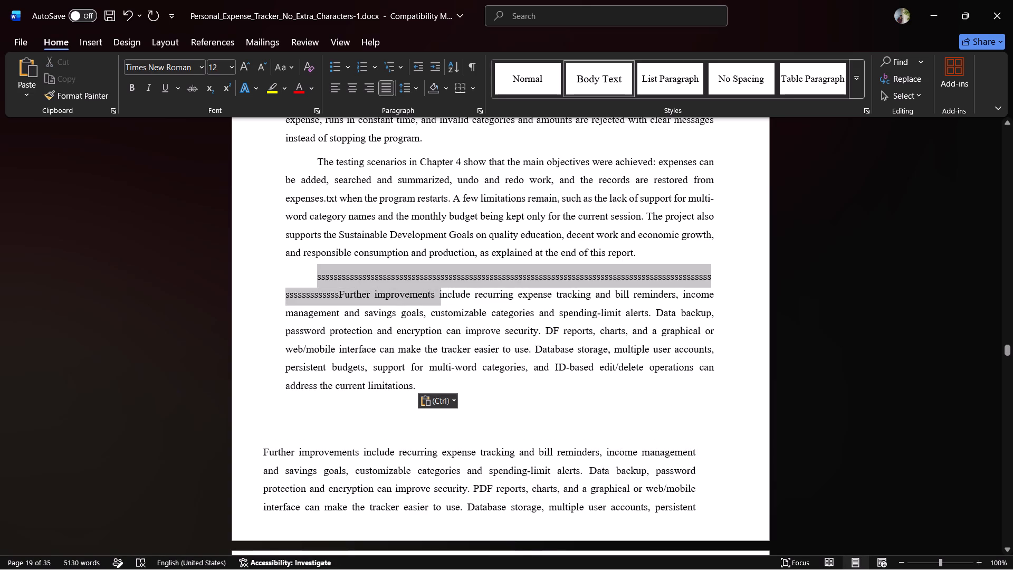
pyautogui.moveTo(436, 301); pyautogui.dragTo(341, 301)
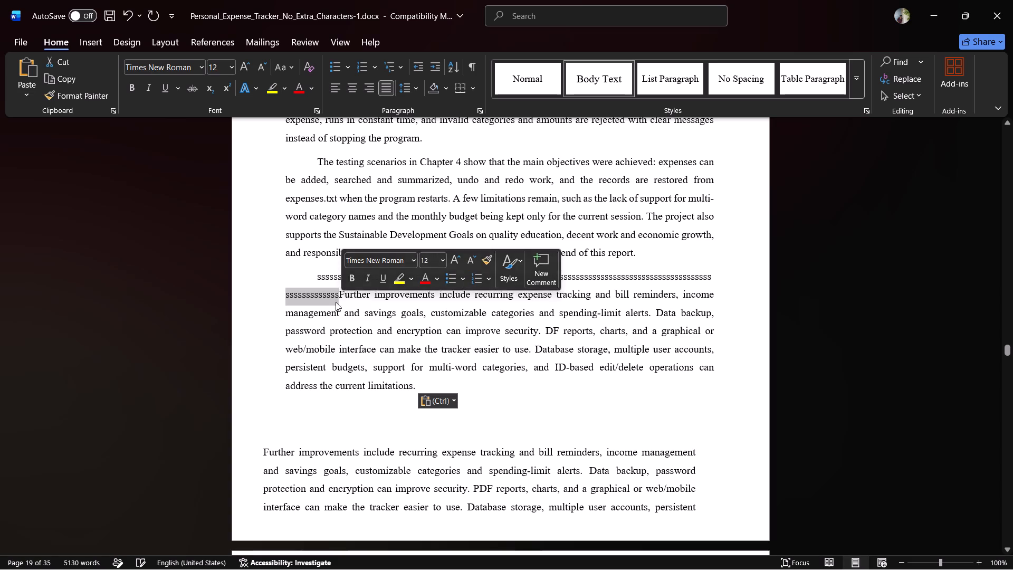
pyautogui.press('BackSpace')
pyautogui.moveTo(715, 279); pyautogui.dragTo(419, 280)
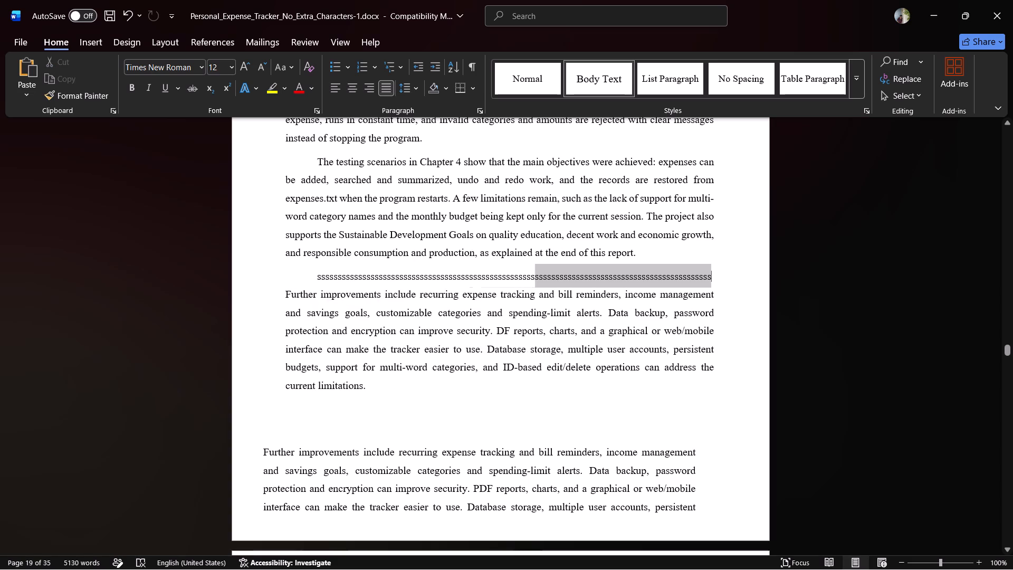
pyautogui.moveTo(419, 280); pyautogui.dragTo(324, 287)
pyautogui.press('BackSpace')
pyautogui.press('BackSpace')
pyautogui.press('BackSpace')
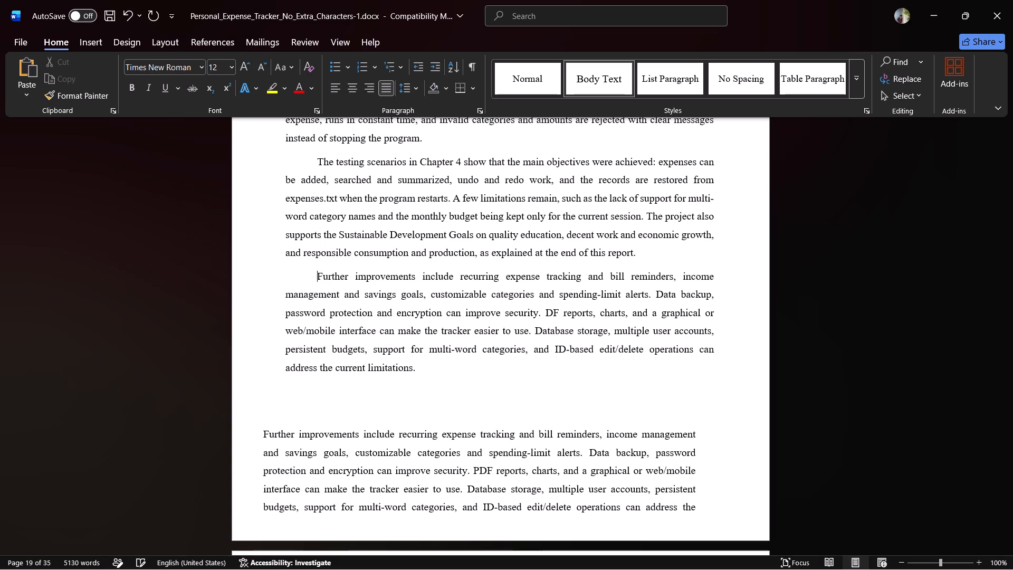
# Delete the original, unindented "Further improvements" paragraph below the new copy, including its last line on the following page.
pyautogui.scroll(-4, 550, 442)
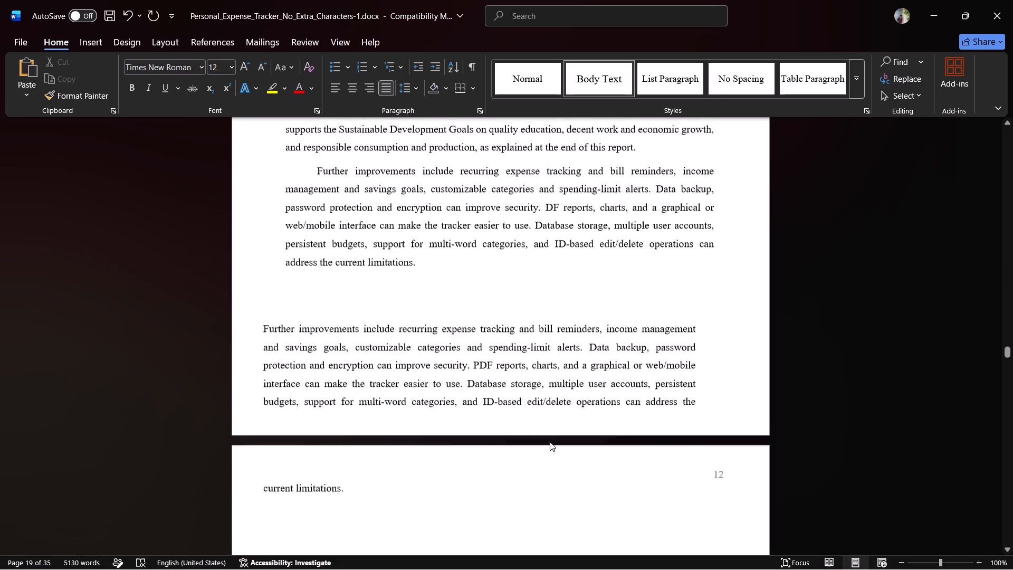
pyautogui.moveTo(348, 468); pyautogui.dragTo(232, 293)
pyautogui.press('BackSpace')
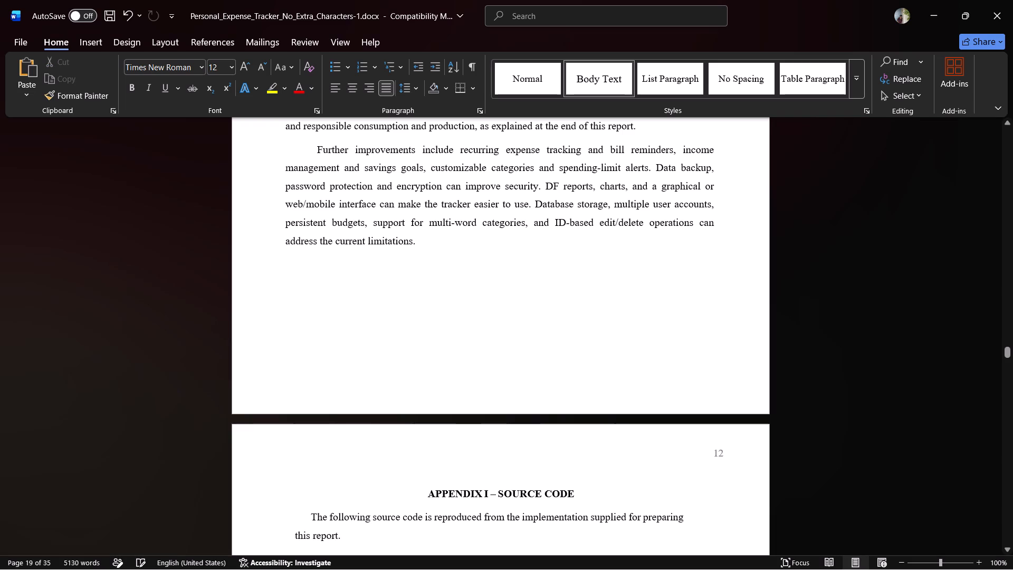
# Review the paragraph layout of the Conclusion chapter and the start of Appendix I.
pyautogui.scroll(9, 368, 316)
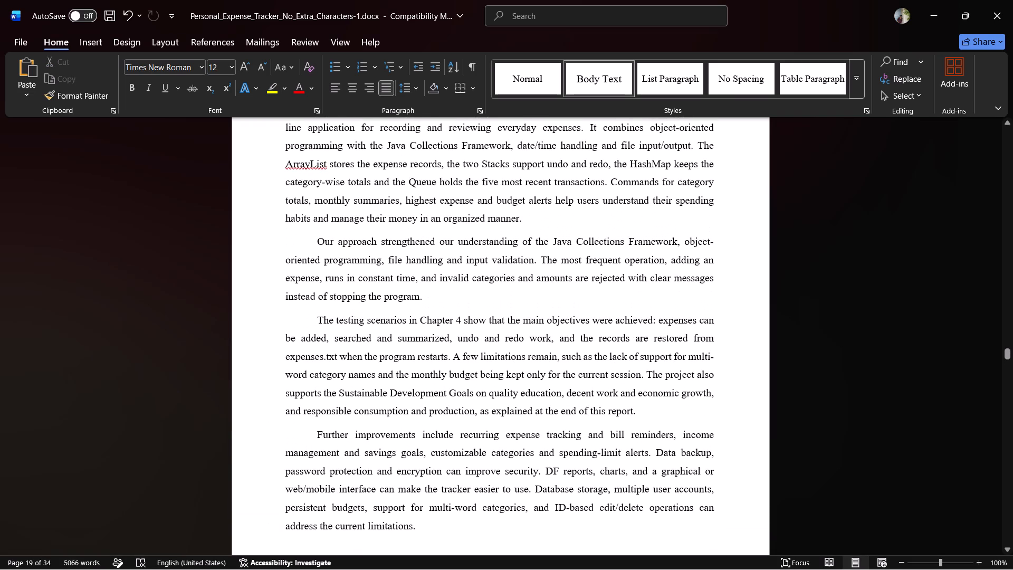
pyautogui.scroll(-2, 376, 335)
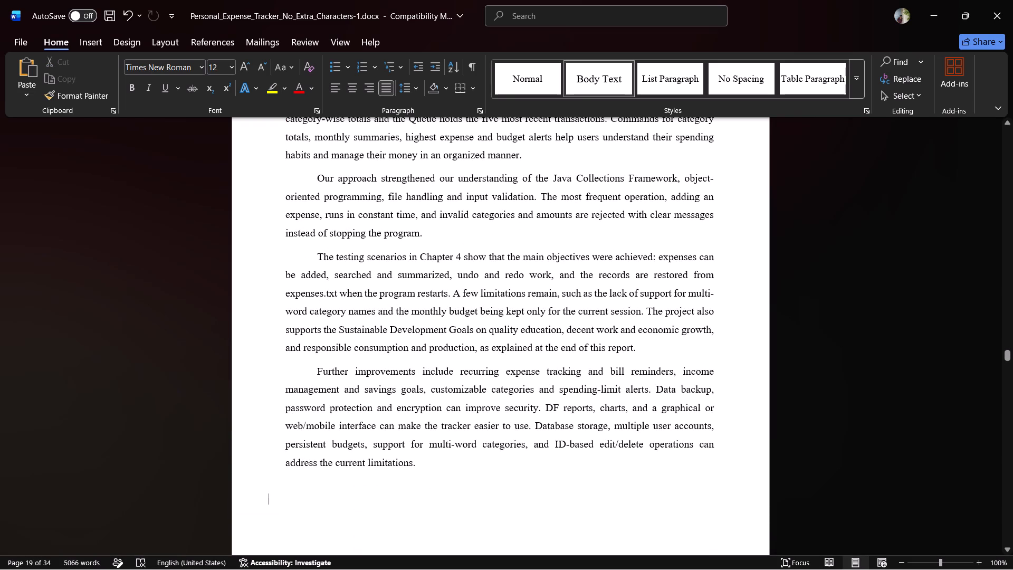
pyautogui.scroll(5, 597, 370)
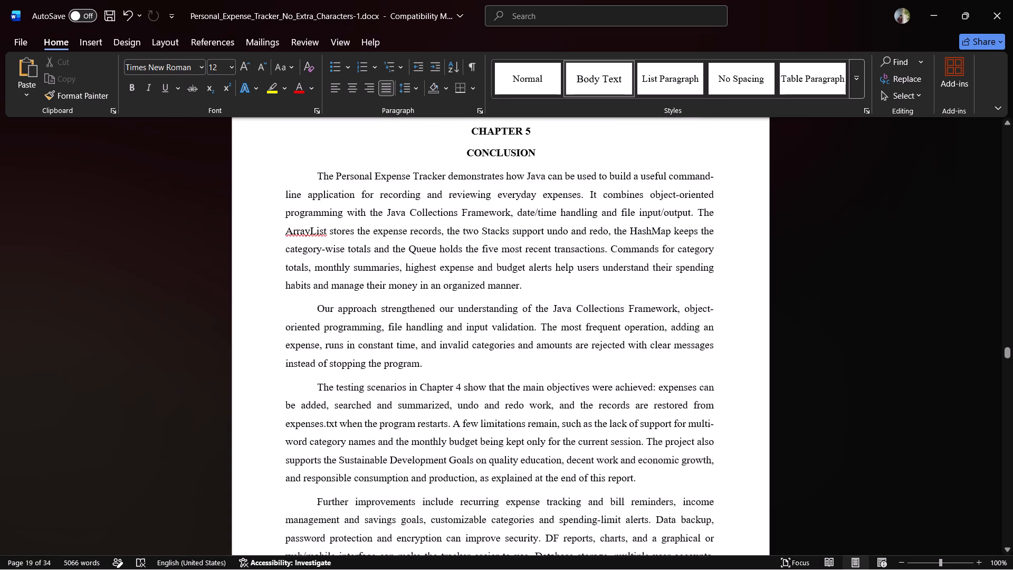
pyautogui.scroll(-20, 597, 370)
pyautogui.scroll(-6, 597, 370)
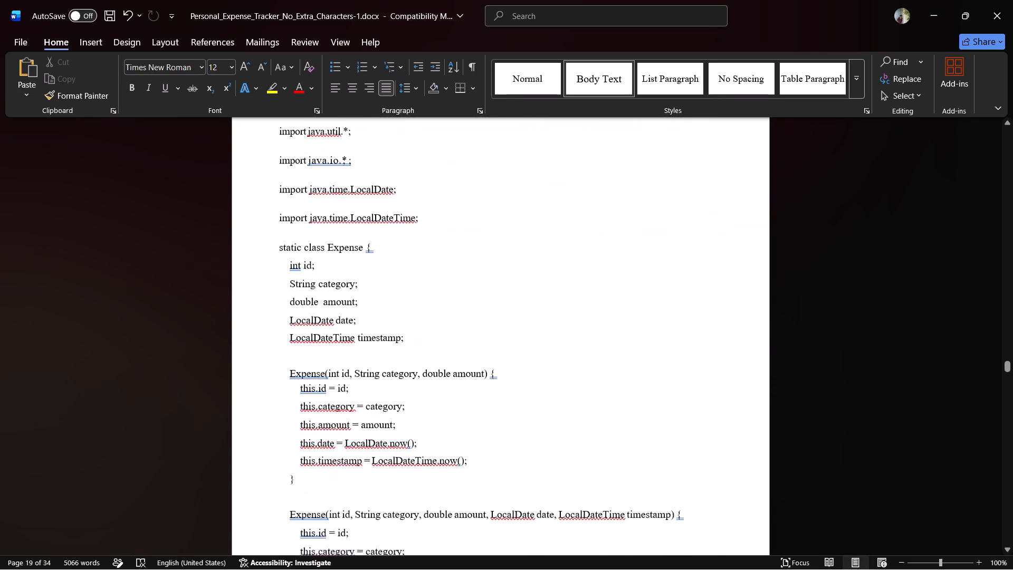
pyautogui.scroll(4, 597, 370)
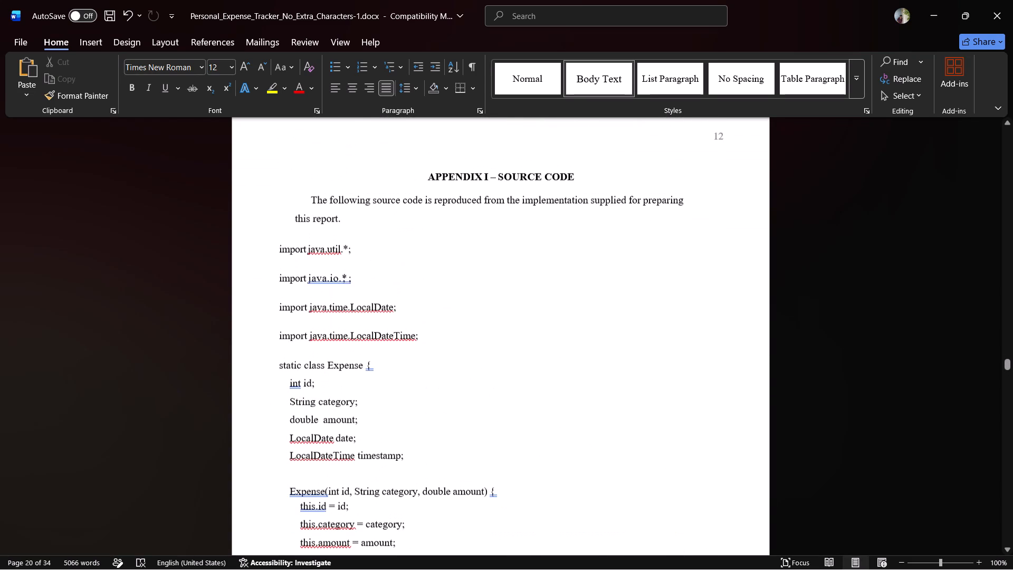
# Remove the first-line and left indents from the introductory sentence under the "APPENDIX I – SOURCE CODE" heading.
pyautogui.moveTo(304, 199); pyautogui.dragTo(361, 222)
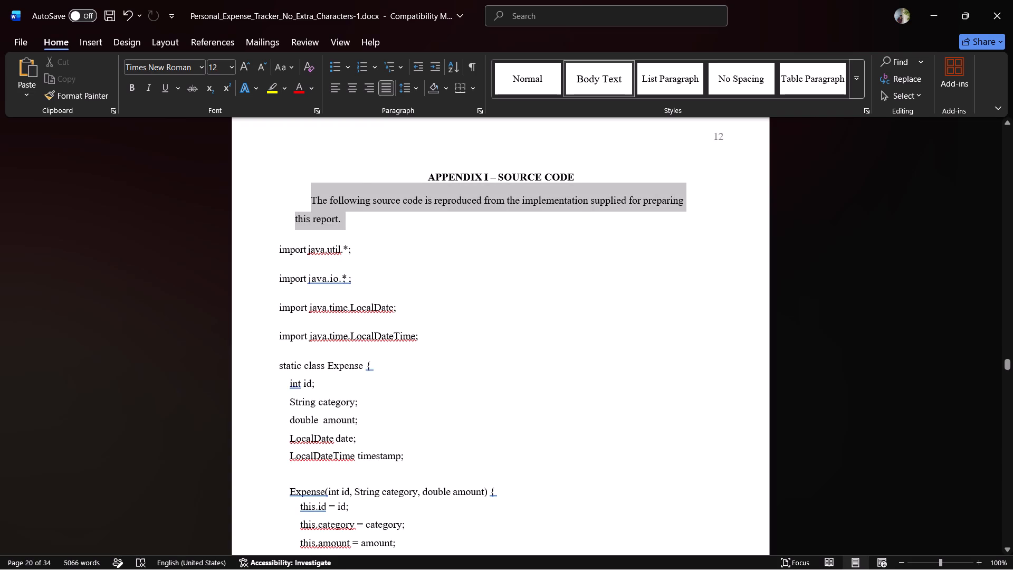
pyautogui.moveTo(361, 222); pyautogui.dragTo(363, 223)
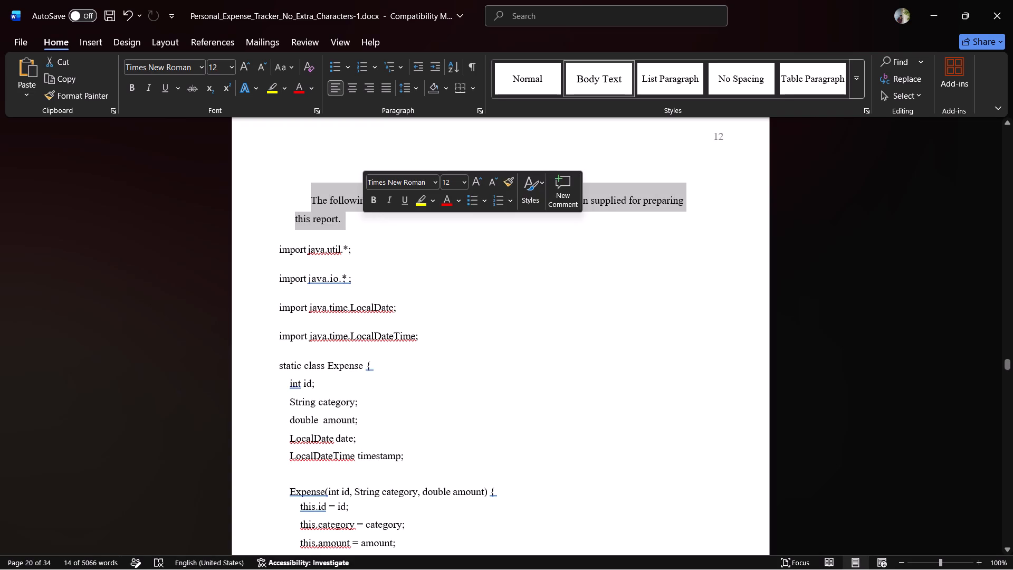
pyautogui.click(308, 196)
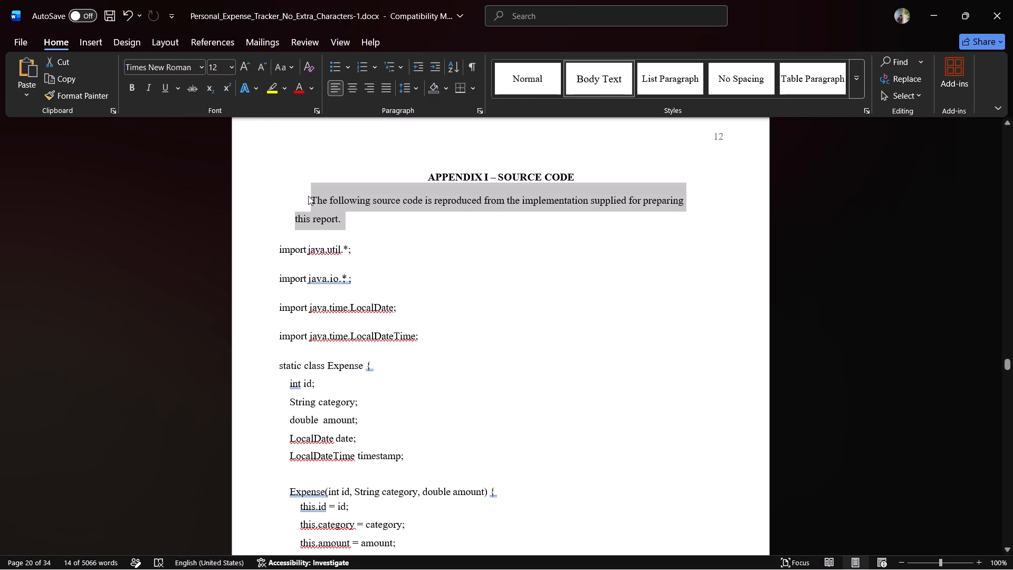
pyautogui.press('BackSpace')
pyautogui.press('BackSpace')
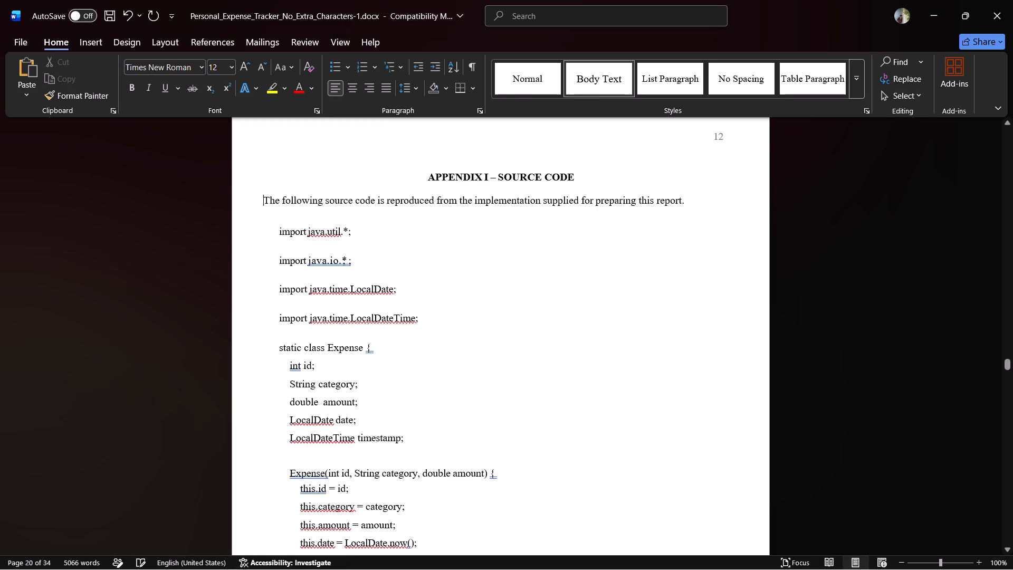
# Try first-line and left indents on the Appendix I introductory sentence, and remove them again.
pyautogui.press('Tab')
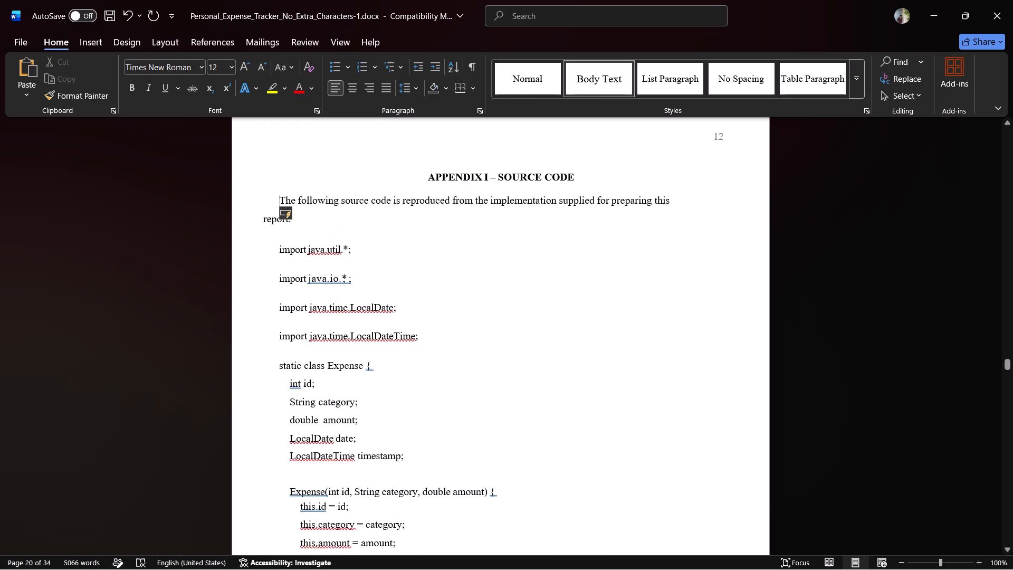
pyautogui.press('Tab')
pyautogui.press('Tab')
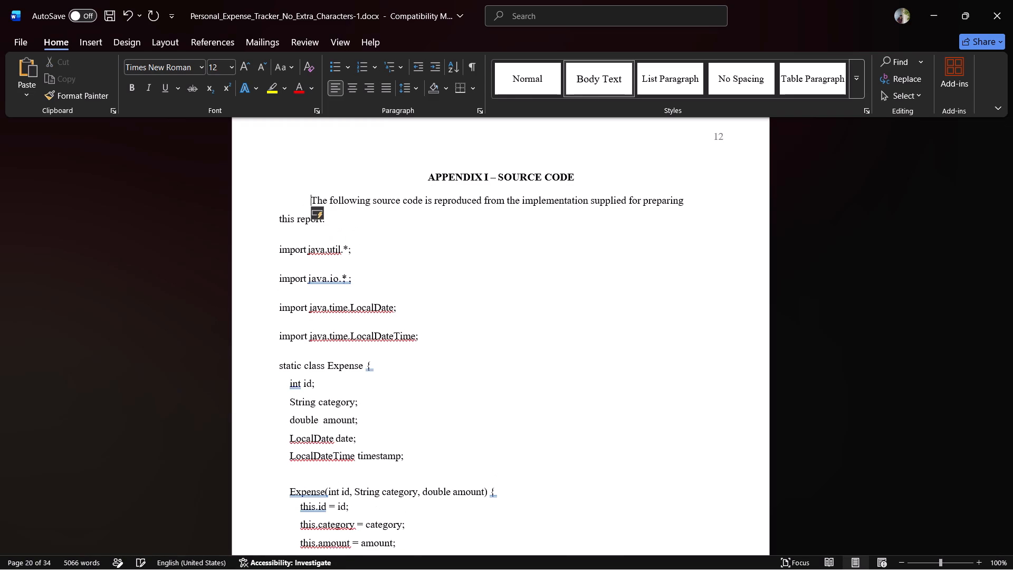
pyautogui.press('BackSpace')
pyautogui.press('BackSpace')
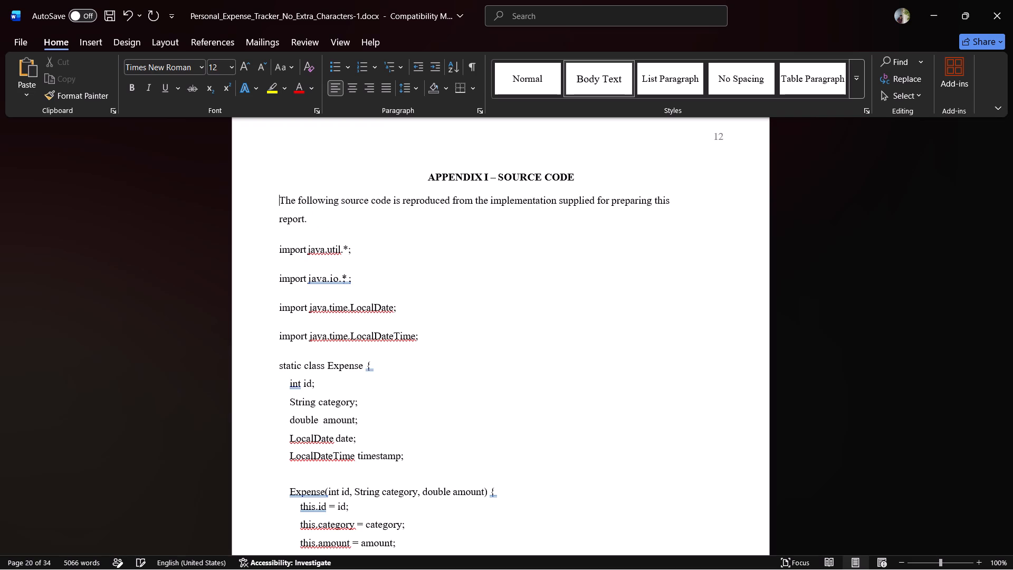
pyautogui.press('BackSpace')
# Shift the Appendix I introductory sentence inward with leading spaces, nearly aligned with the import lines and still on one line.
pyautogui.press('space')
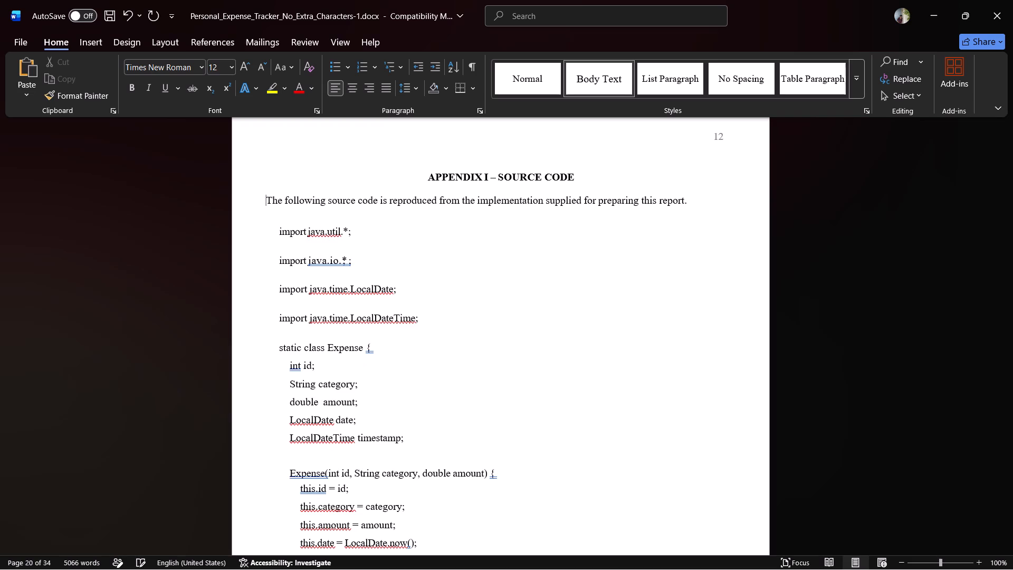
pyautogui.press('space')
pyautogui.press('space')
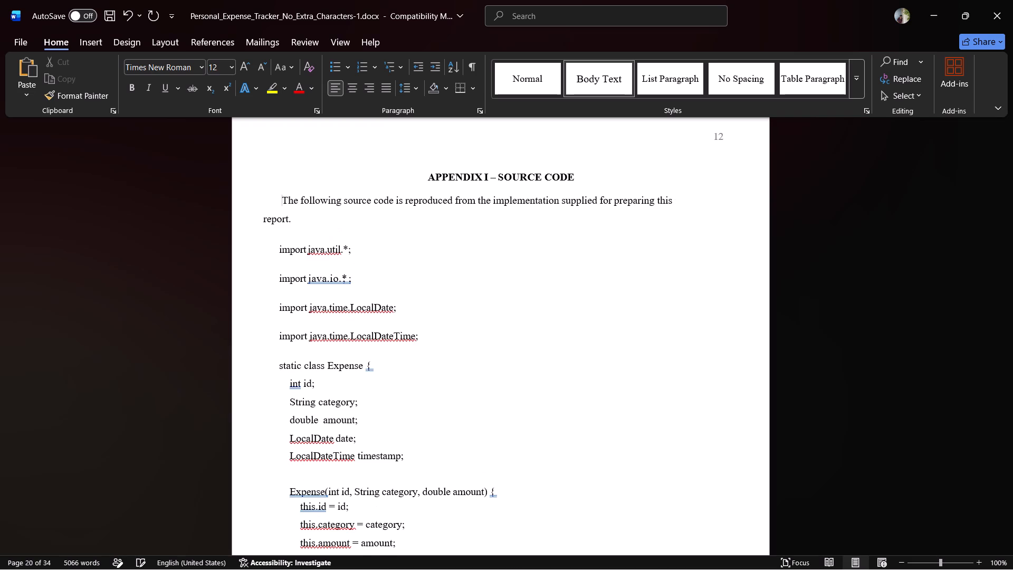
pyautogui.press('BackSpace')
pyautogui.press('BackSpace')
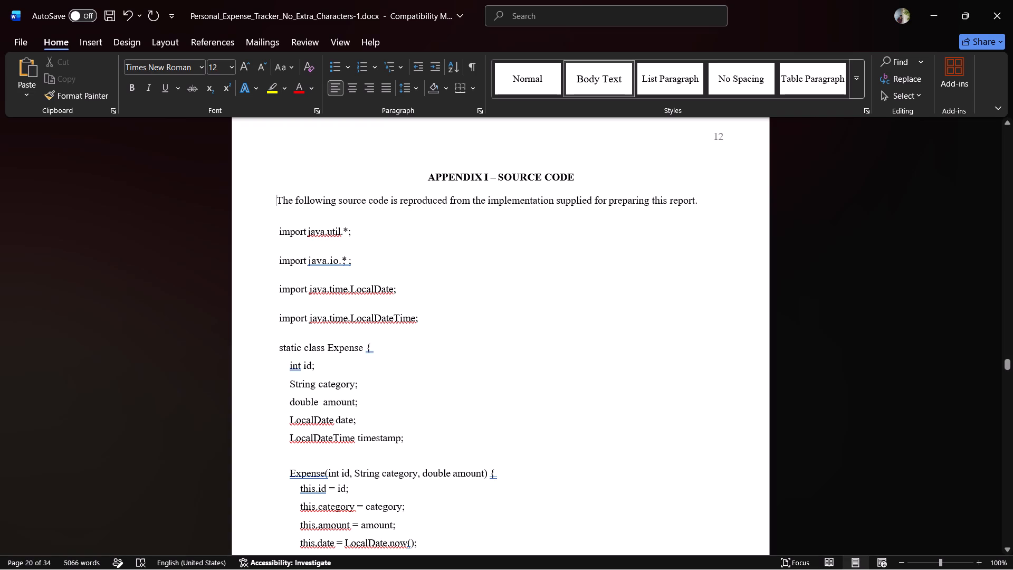
pyautogui.click(719, 201)
# Examine the indentation and spacing of the source code pages throughout Appendix I.
pyautogui.scroll(-2, 519, 281)
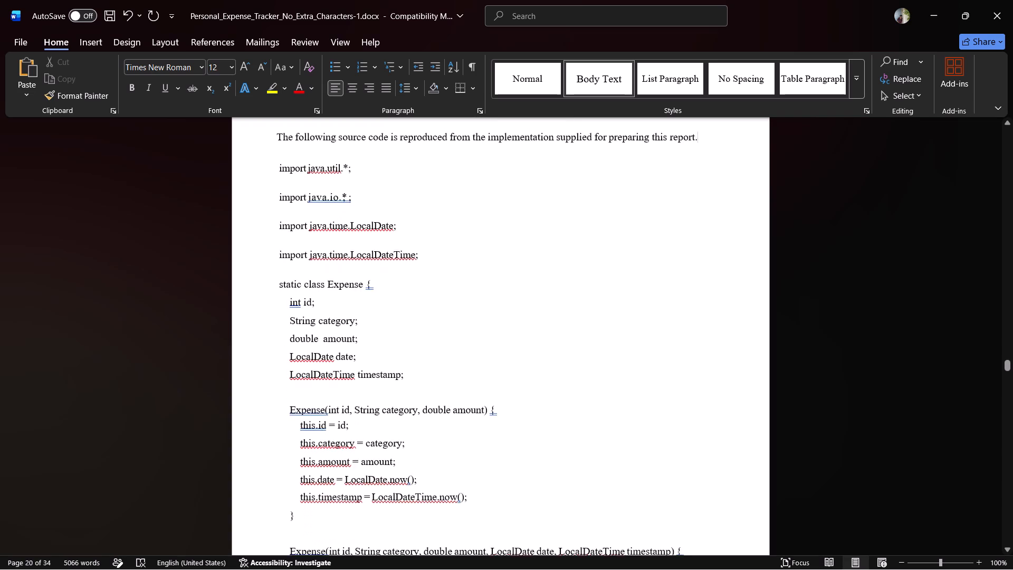
pyautogui.scroll(-17, 519, 281)
pyautogui.scroll(-18, 519, 281)
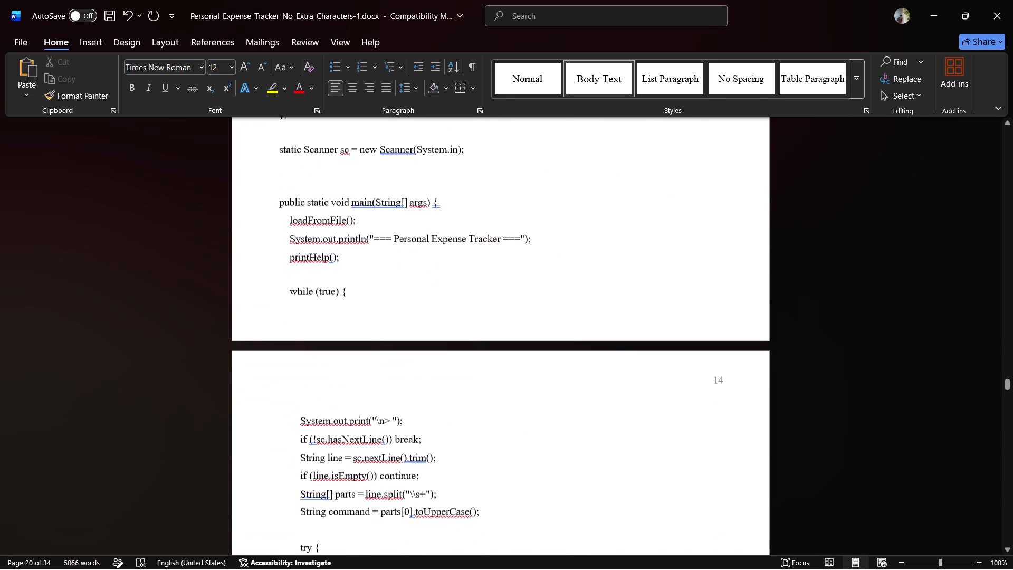
pyautogui.scroll(-20, 520, 278)
pyautogui.scroll(-7, 520, 282)
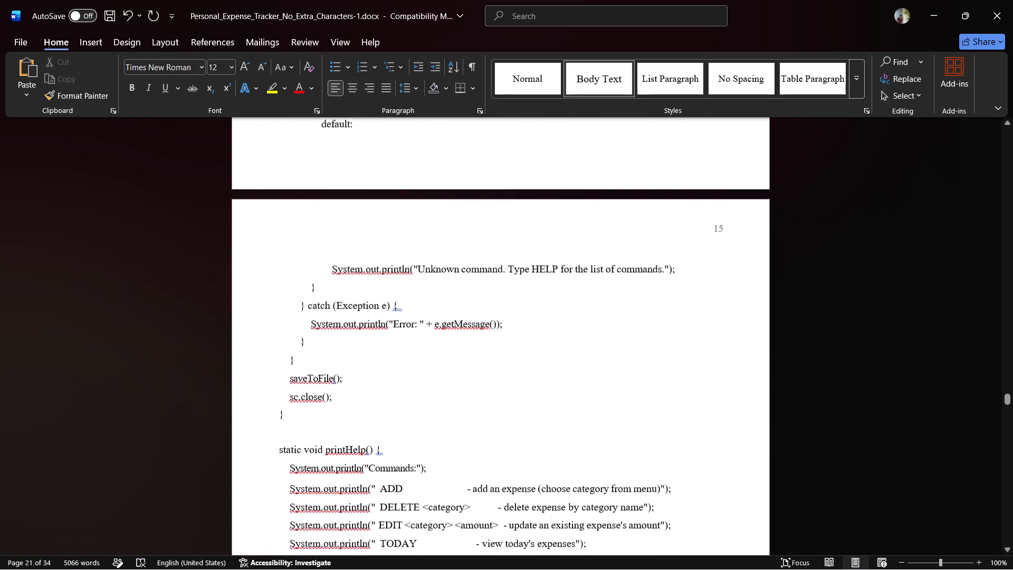
pyautogui.scroll(-7, 520, 282)
pyautogui.scroll(-15, 520, 282)
pyautogui.scroll(-14, 520, 282)
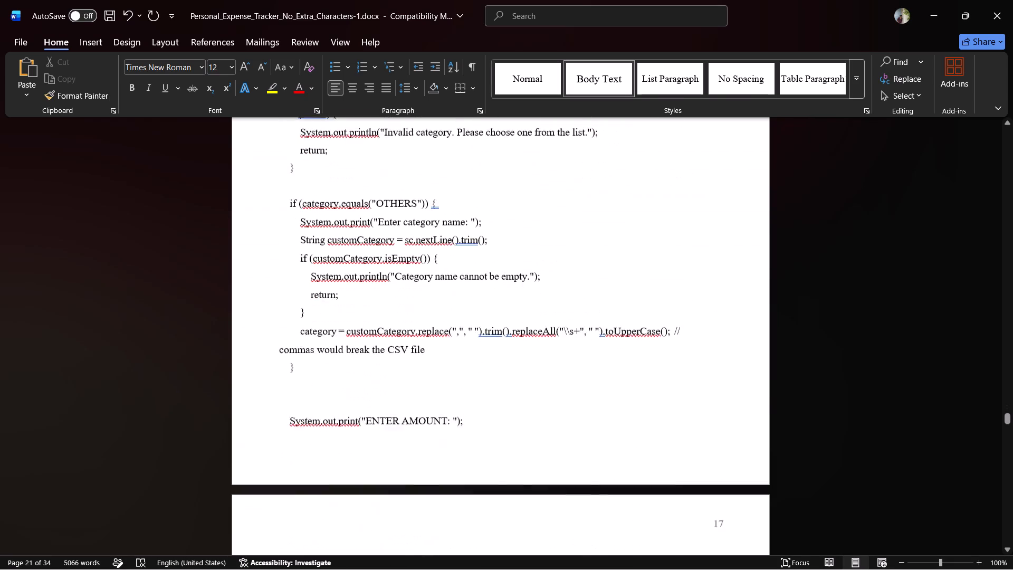
# Justify the two paragraphs under the "SDG 12: Responsible Consumption and Production" heading on the last page.
pyautogui.moveTo(1008, 420); pyautogui.dragTo(1012, 568)
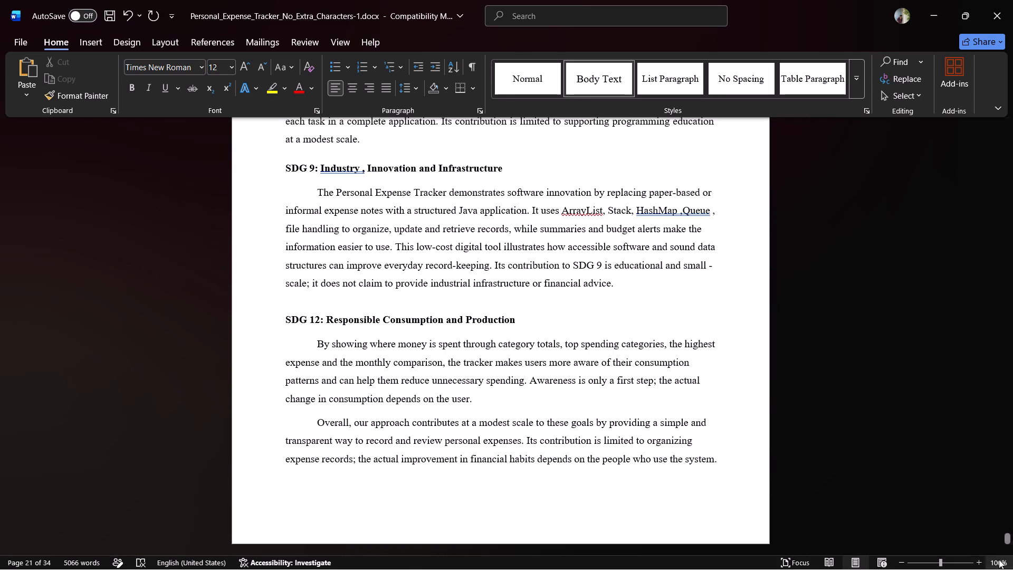
pyautogui.scroll(6, 648, 395)
pyautogui.scroll(-6, 648, 395)
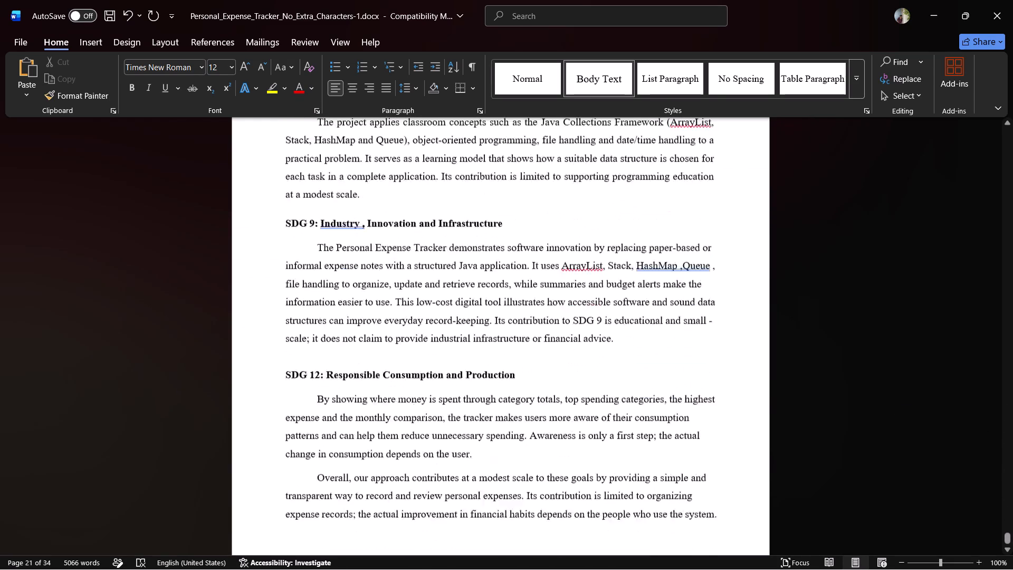
pyautogui.moveTo(725, 457); pyautogui.dragTo(288, 340)
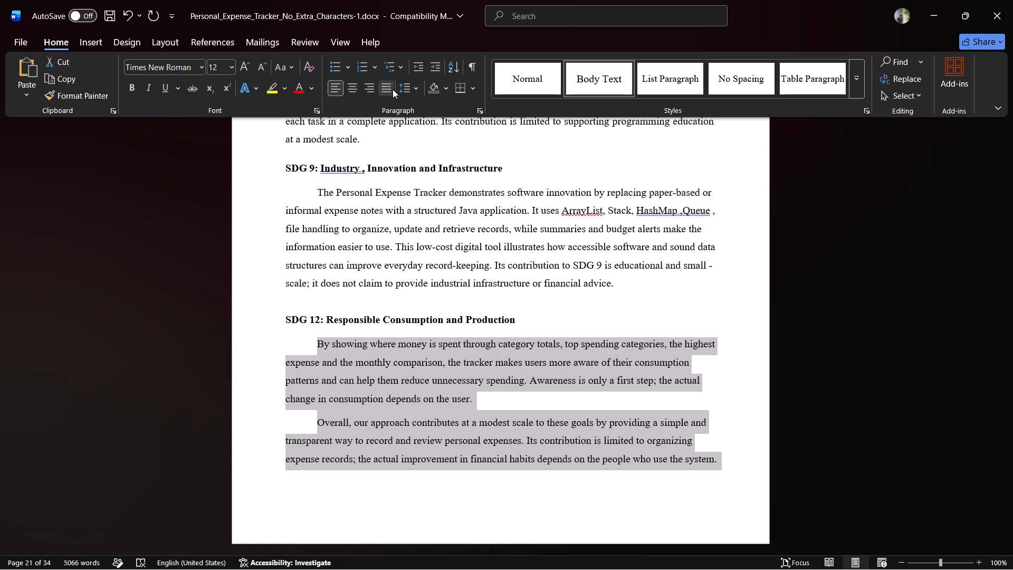
pyautogui.click(393, 89)
pyautogui.click(927, 410)
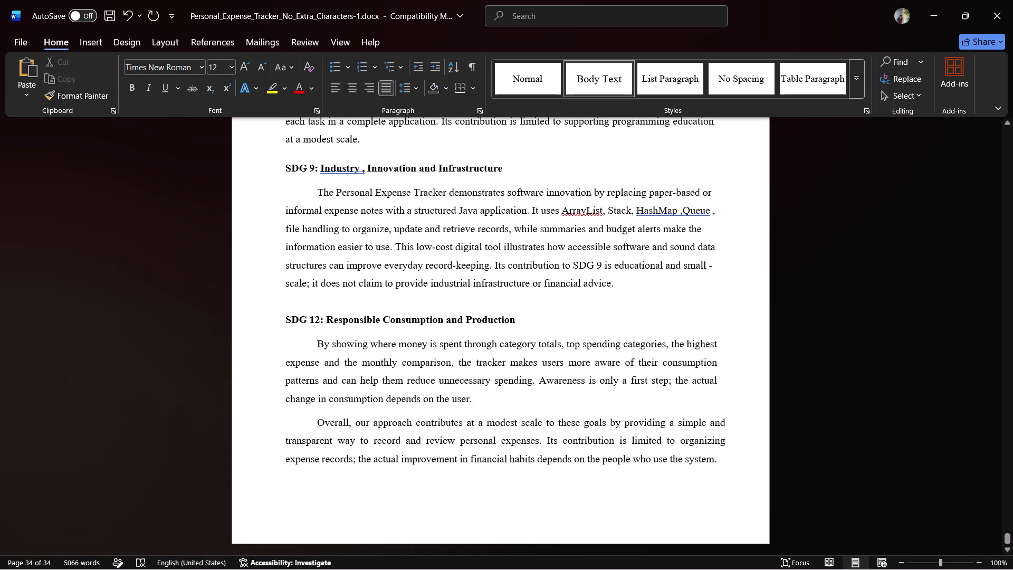
# Justify the paragraph under the "SDG 9: Industry, Innovation and Infrastructure" heading.
pyautogui.scroll(4, 811, 420)
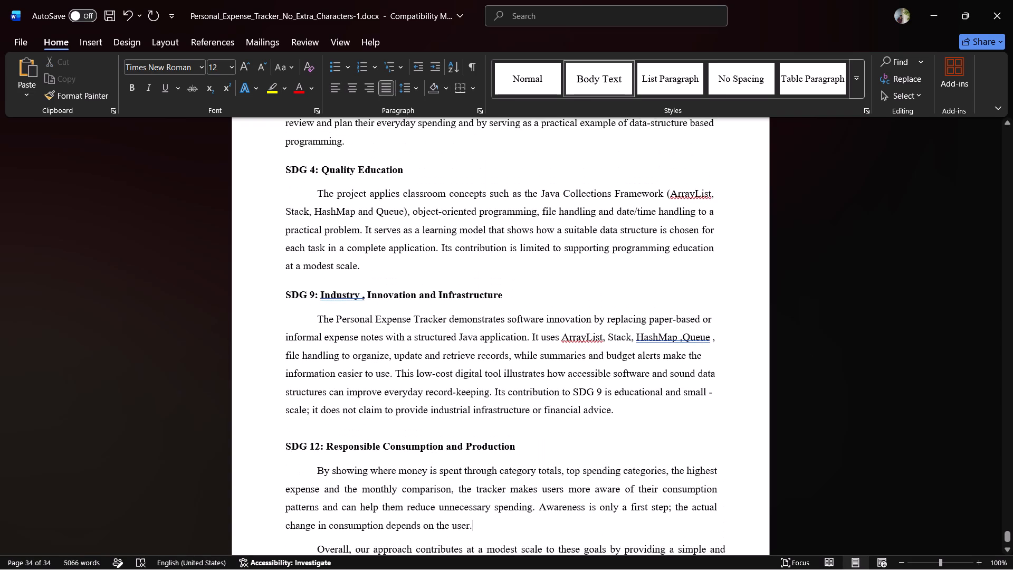
pyautogui.moveTo(622, 411); pyautogui.dragTo(314, 311)
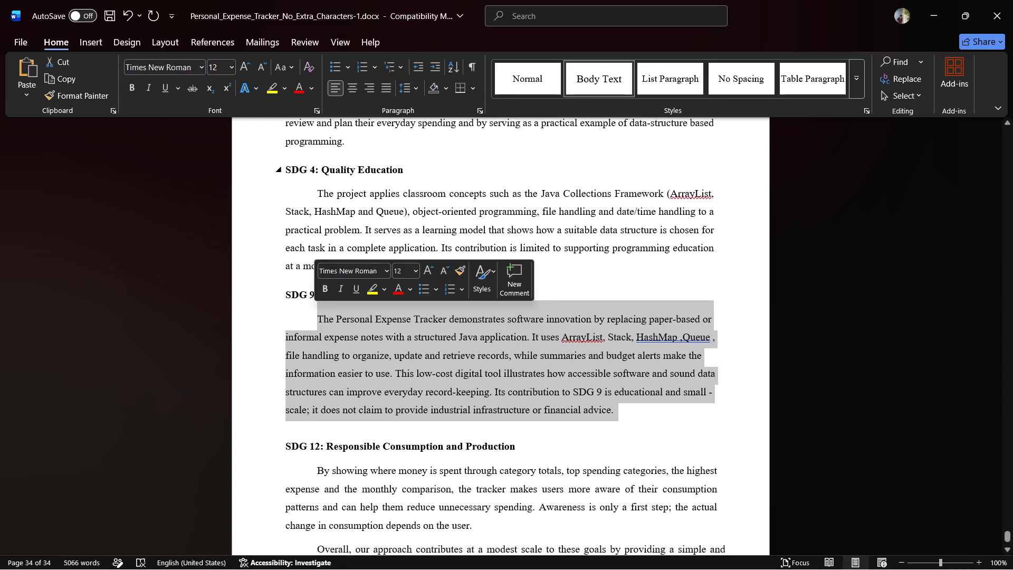
pyautogui.click(387, 91)
pyautogui.click(828, 372)
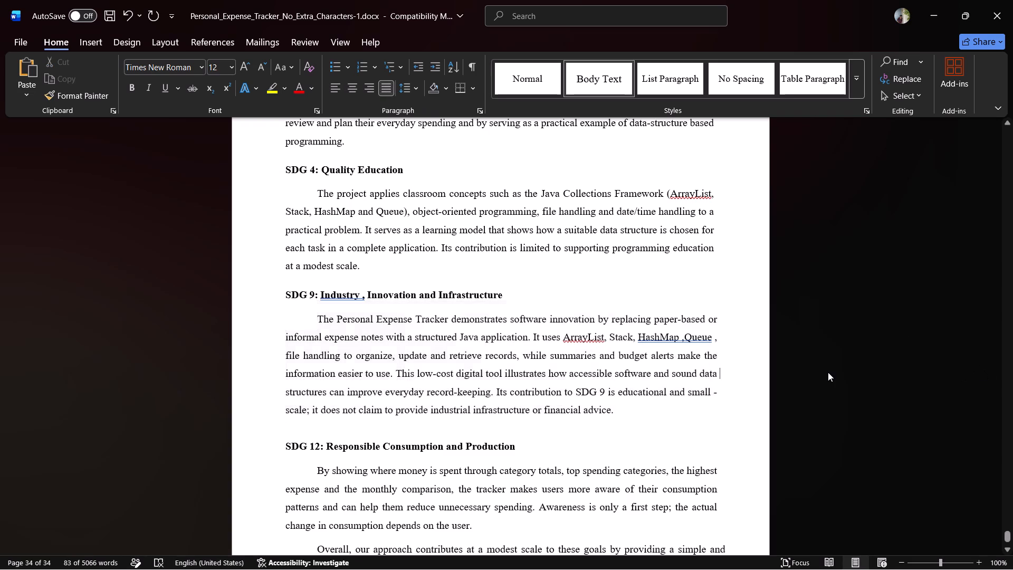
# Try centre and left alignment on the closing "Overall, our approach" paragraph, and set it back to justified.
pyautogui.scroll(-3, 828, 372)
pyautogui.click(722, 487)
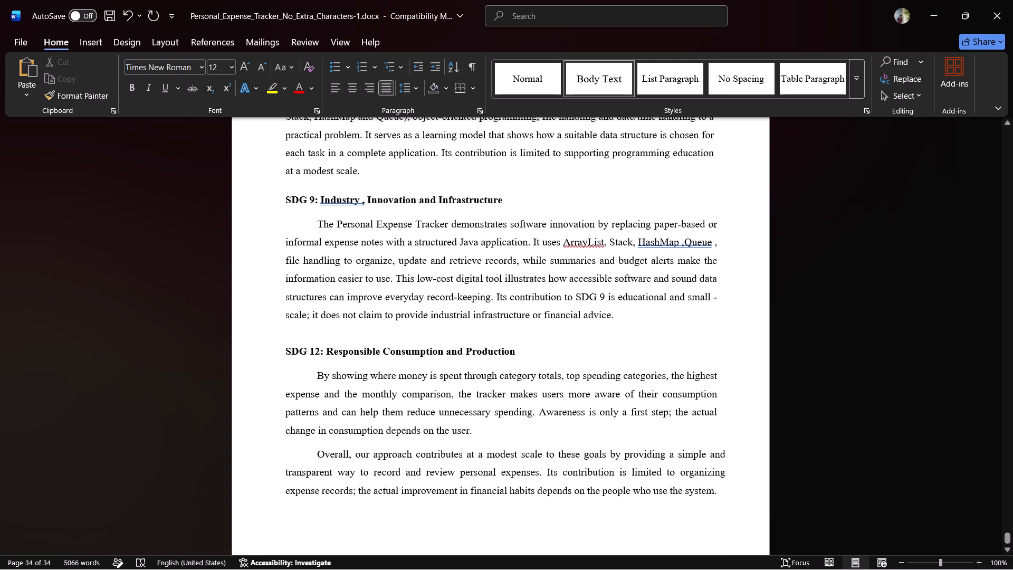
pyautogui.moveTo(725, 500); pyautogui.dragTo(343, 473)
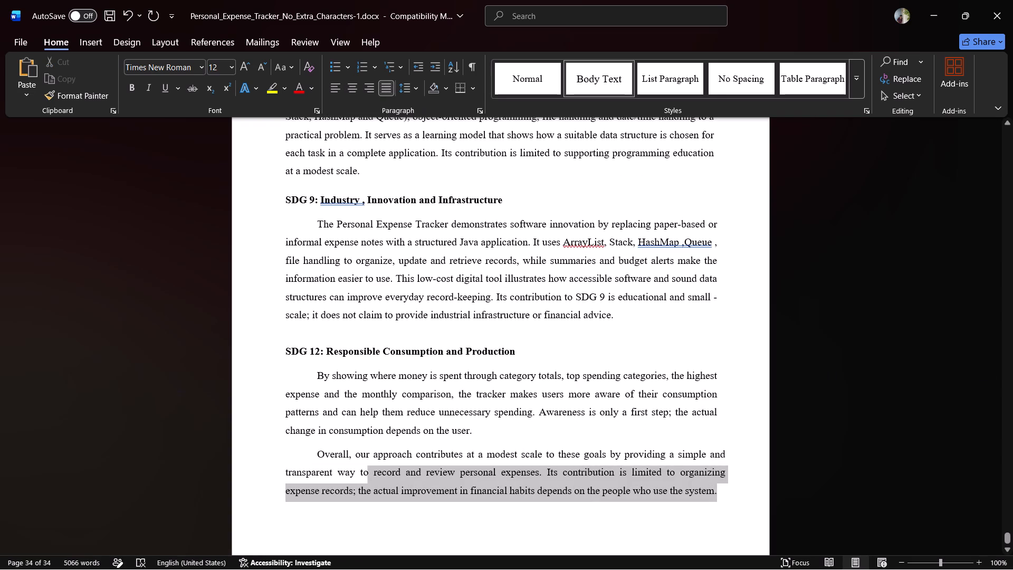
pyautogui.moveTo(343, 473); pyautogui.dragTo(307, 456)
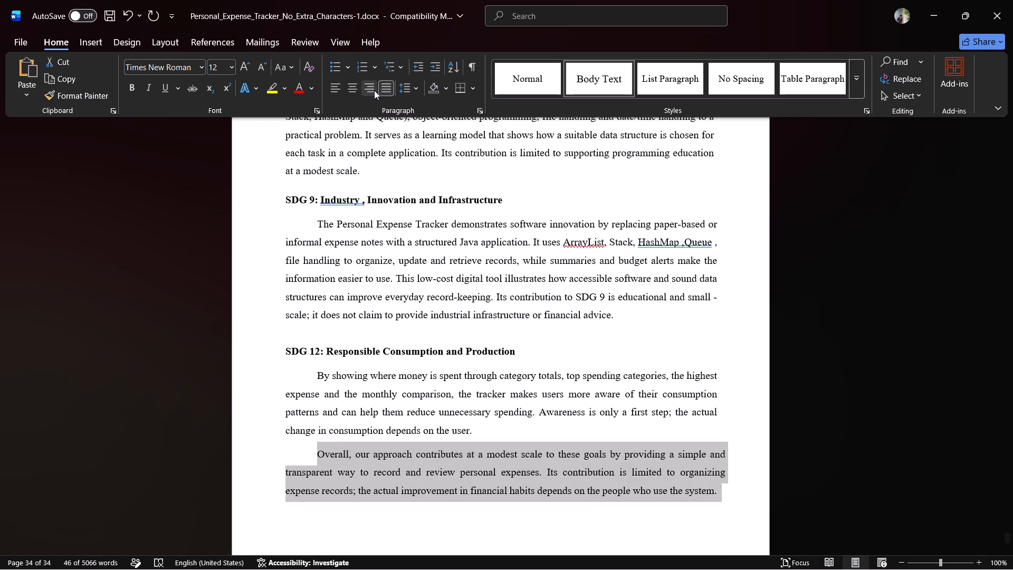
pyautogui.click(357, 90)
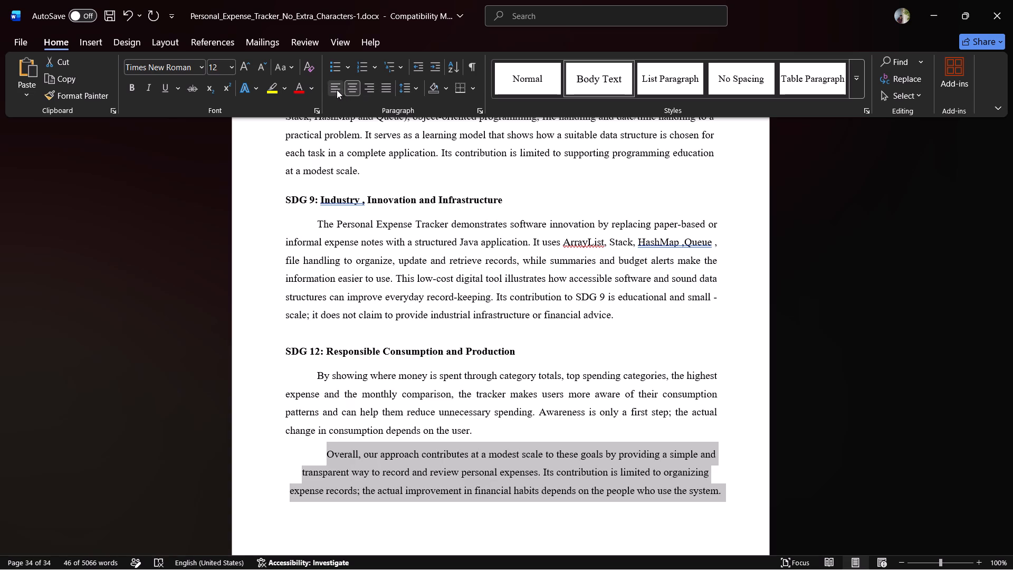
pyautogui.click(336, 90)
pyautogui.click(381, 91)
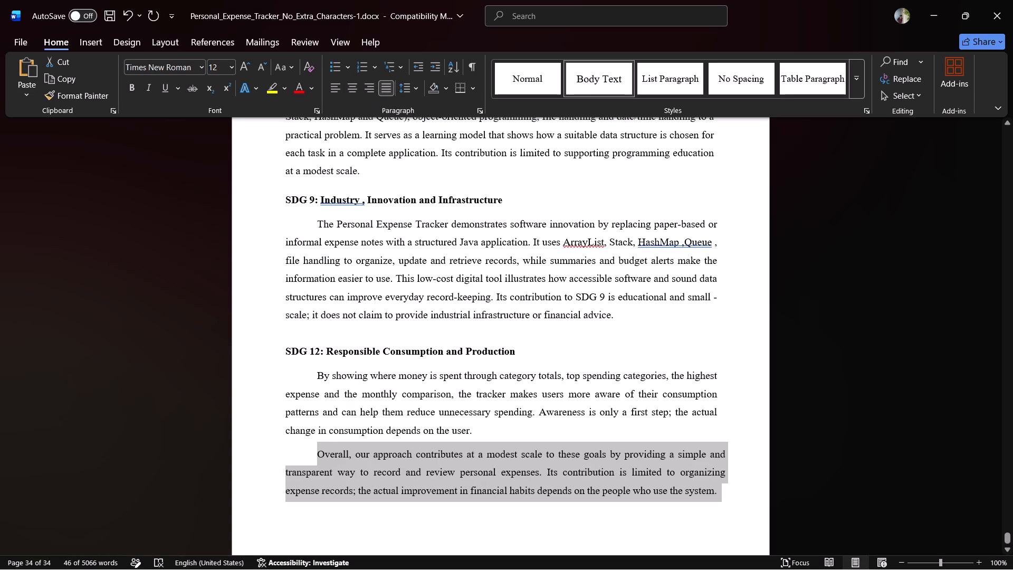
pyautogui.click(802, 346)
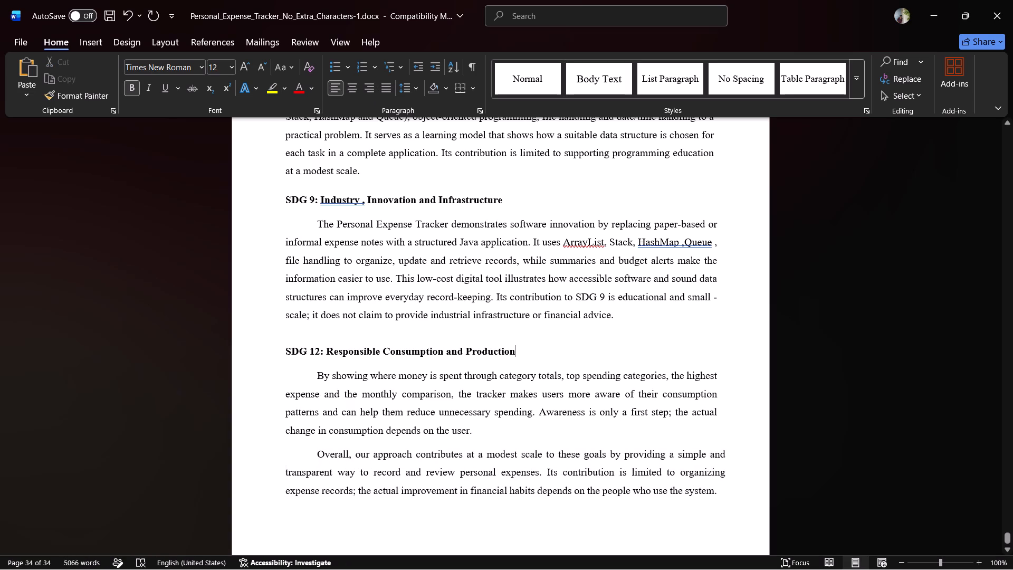
# Move the closing paragraph's text from "contributes at a modest scale" onward into a new paragraph directly after "depends on the user.".
pyautogui.moveTo(719, 491); pyautogui.dragTo(452, 464)
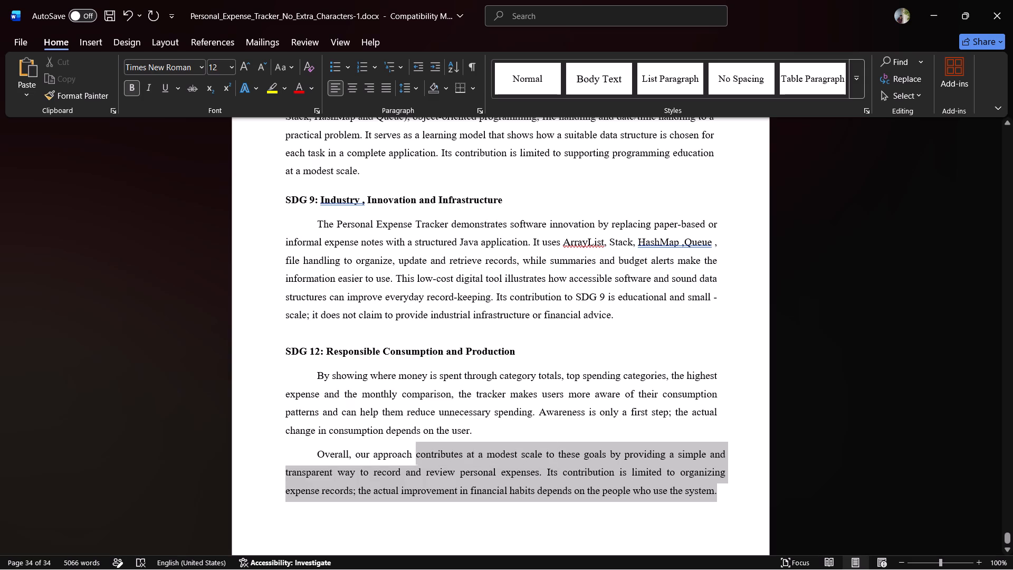
pyautogui.moveTo(452, 464); pyautogui.dragTo(423, 464)
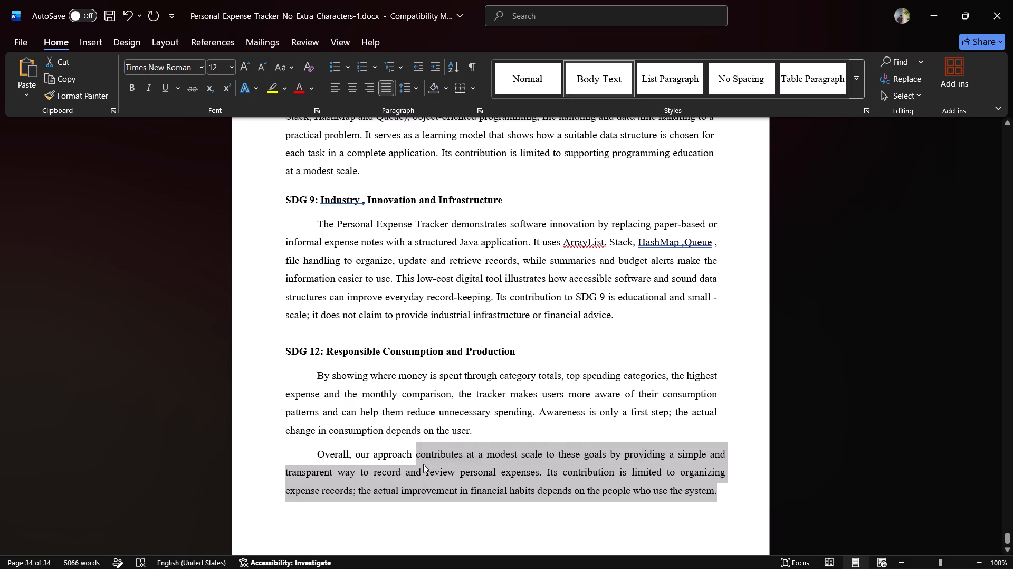
pyautogui.hotkey('ctrl', 'c')
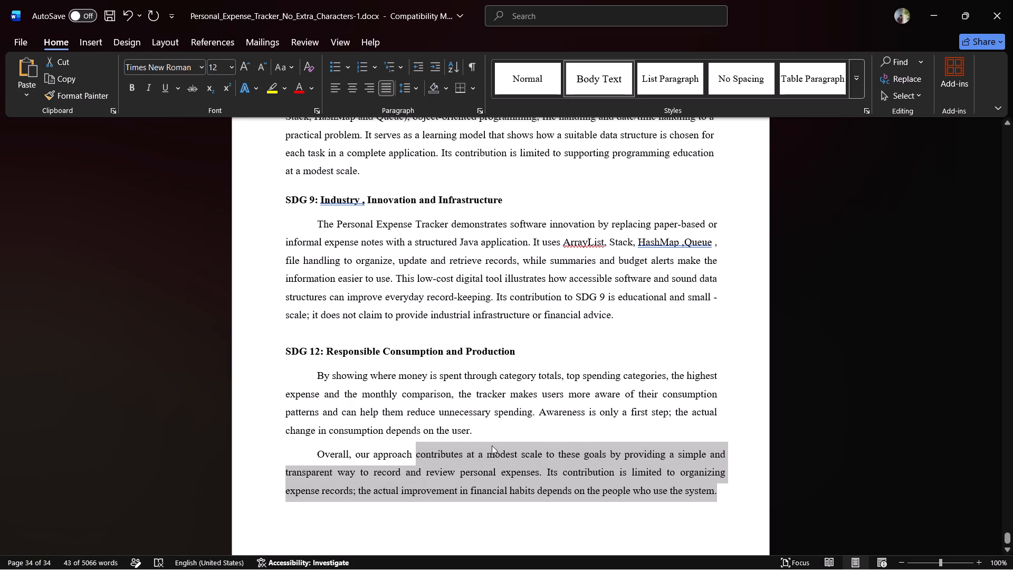
pyautogui.press('BackSpace')
pyautogui.click(504, 430)
pyautogui.press('space')
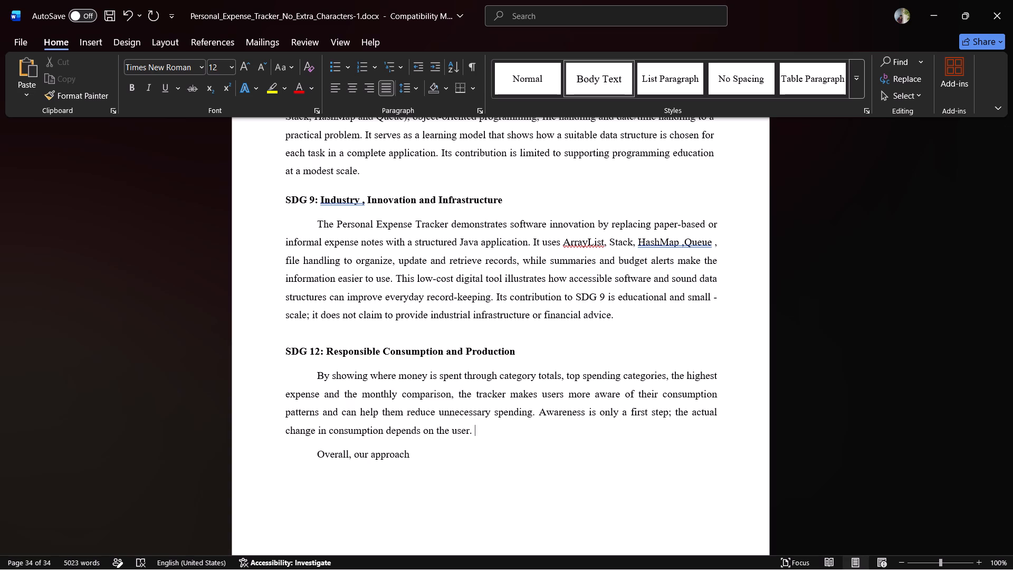
pyautogui.press('Return')
pyautogui.hotkey('ctrl', 'v')
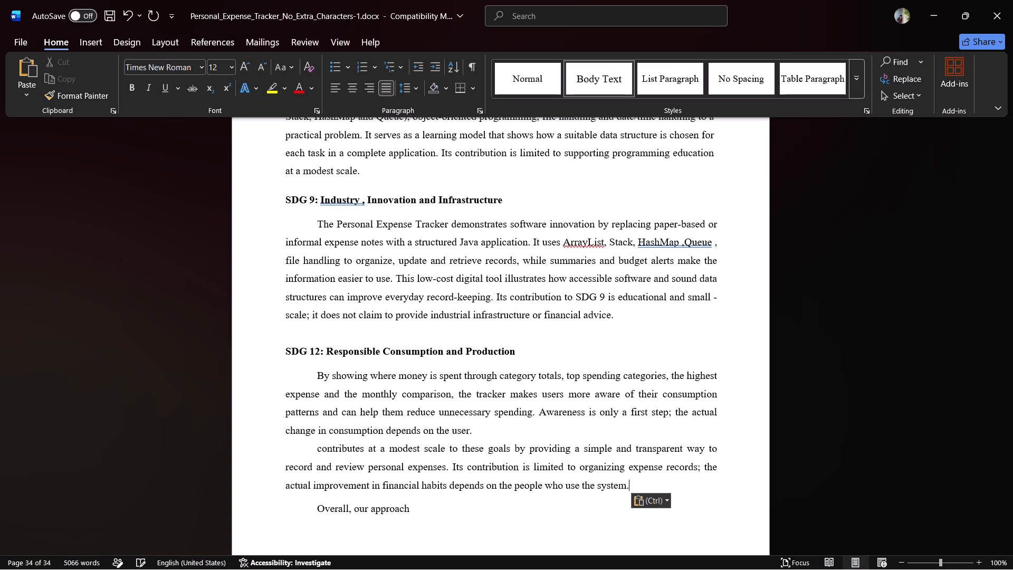
# Copy the leftover "Overall, our approach" text and paste it ahead of the moved "contributes at a modest scale" text.
pyautogui.moveTo(429, 508); pyautogui.dragTo(318, 514)
pyautogui.hotkey('ctrl', 'c')
pyautogui.click(316, 442)
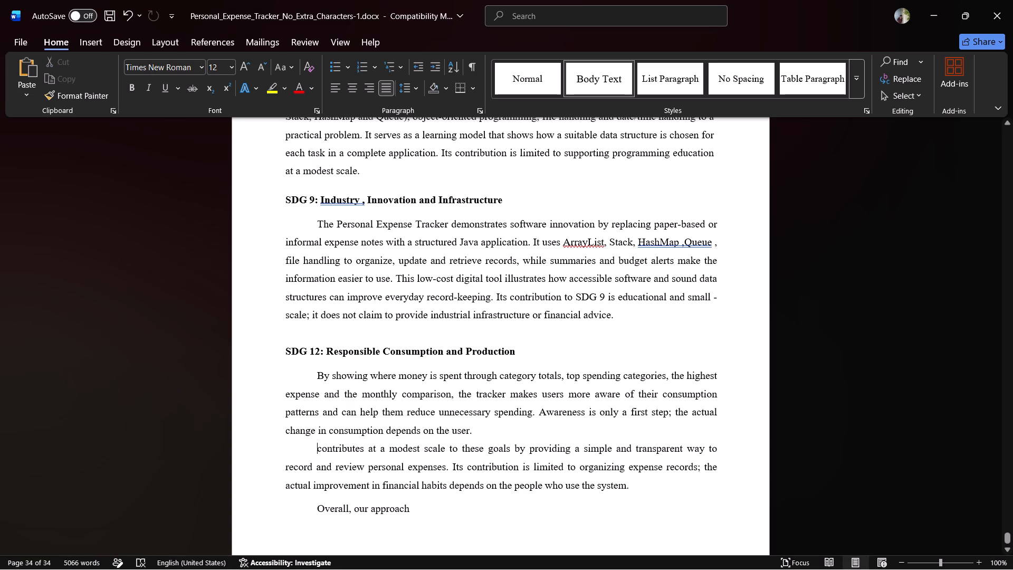
pyautogui.hotkey('ctrl', 'v')
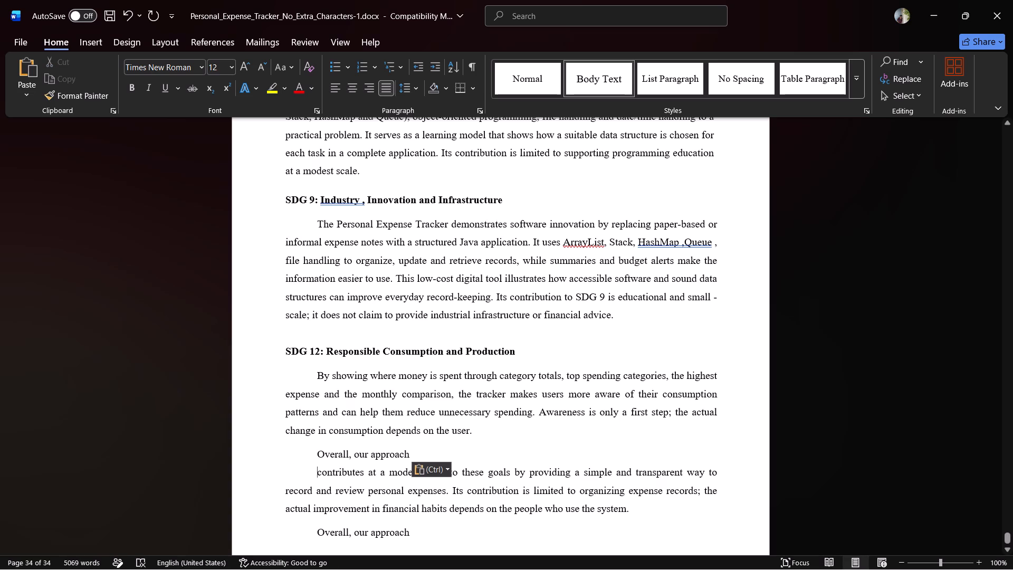
# Remove the first-line indent from the "contributes" paragraph; try joining it to "Overall, our approach" and undo the join and left-indent change.
pyautogui.press('BackSpace')
pyautogui.press('BackSpace')
pyautogui.press('BackSpace')
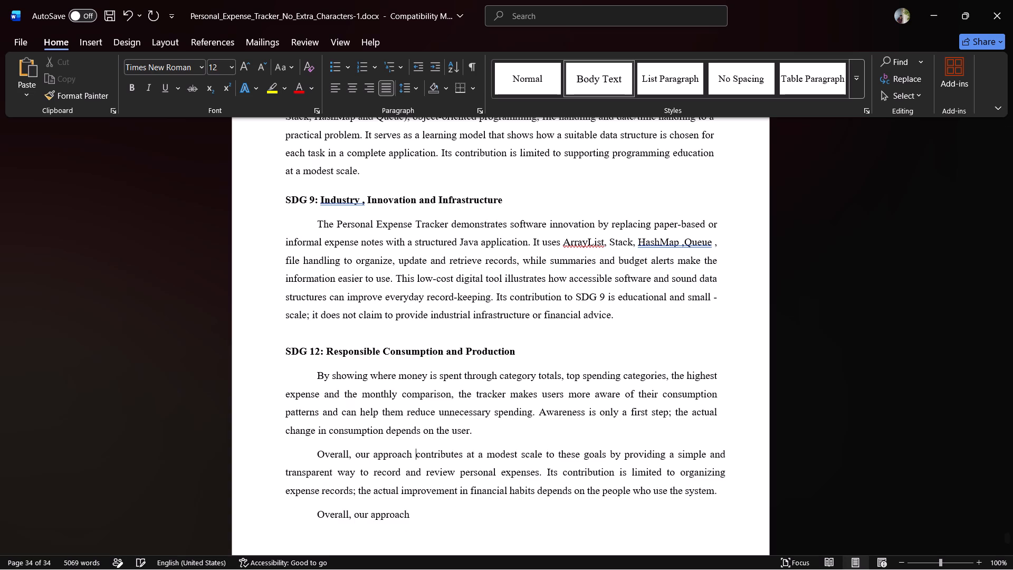
pyautogui.hotkey('ctrl', 'z')
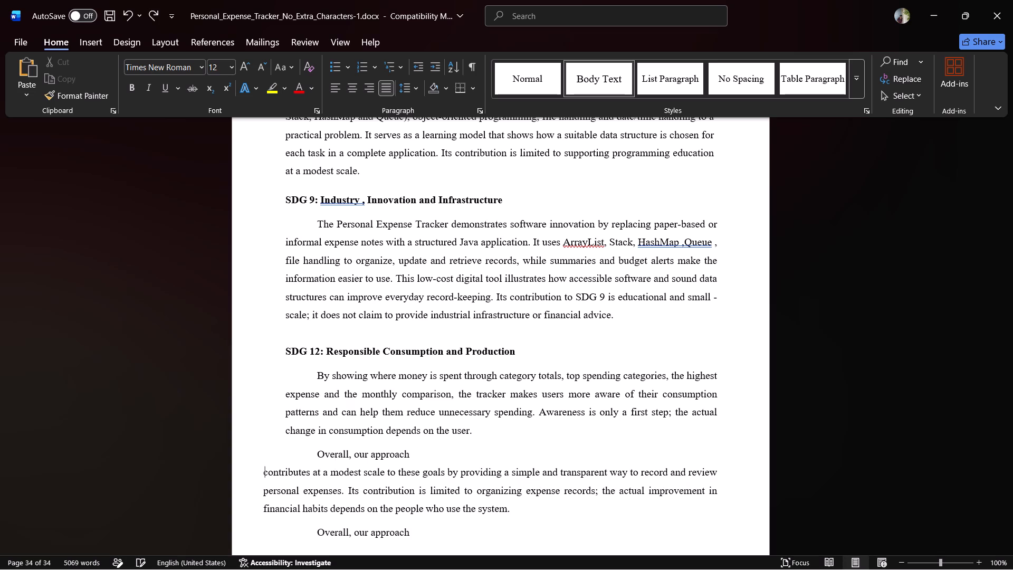
pyautogui.hotkey('ctrl', 'z')
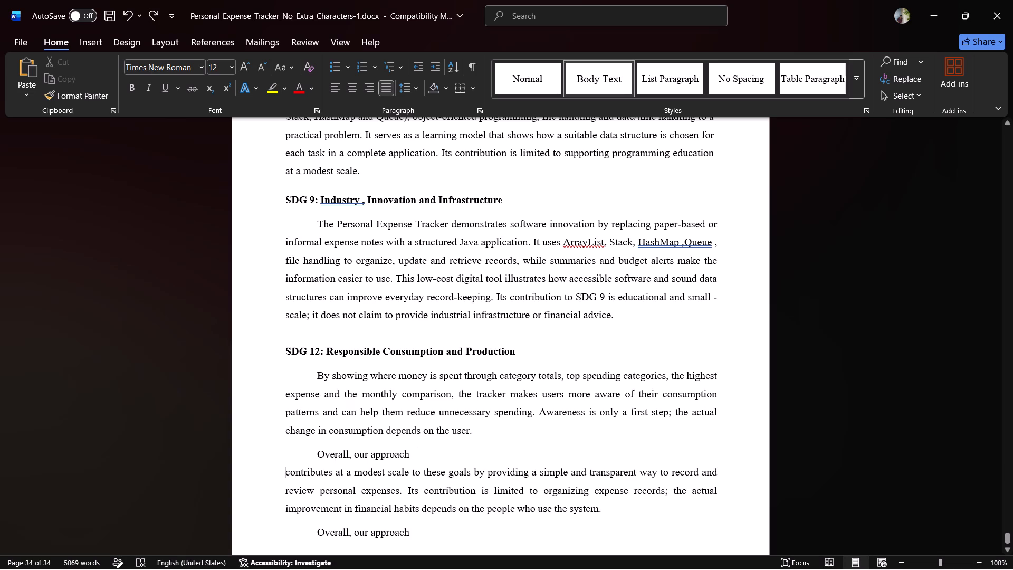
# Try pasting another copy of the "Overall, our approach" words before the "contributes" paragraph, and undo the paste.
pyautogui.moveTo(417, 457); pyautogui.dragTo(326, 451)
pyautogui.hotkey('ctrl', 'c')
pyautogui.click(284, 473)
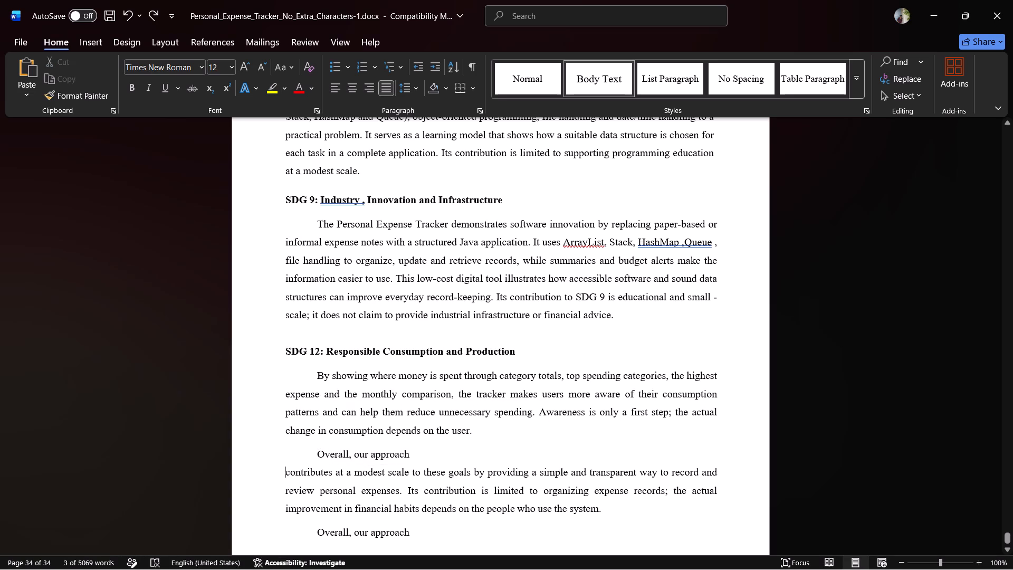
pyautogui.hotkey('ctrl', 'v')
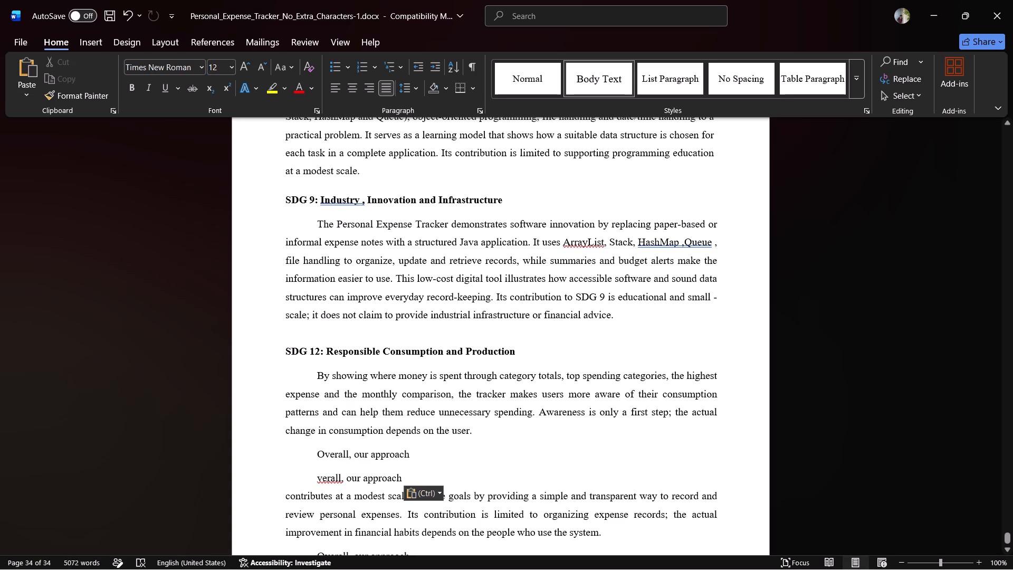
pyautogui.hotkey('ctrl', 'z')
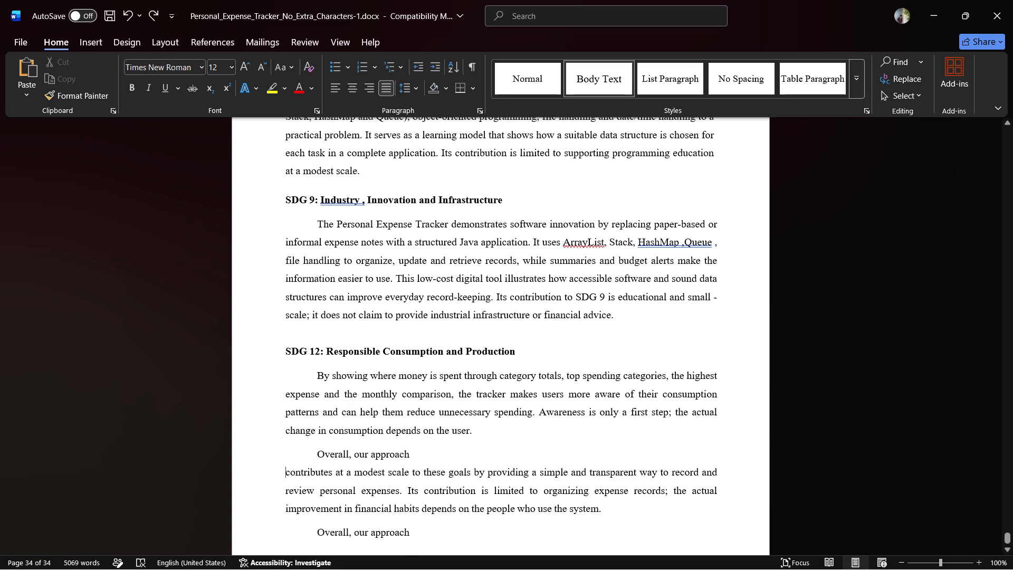
# Copy most of the "Overall, our approach" wording and paste it, followed by a space, directly before "contributes at a modest scale".
pyautogui.moveTo(400, 454); pyautogui.dragTo(346, 464)
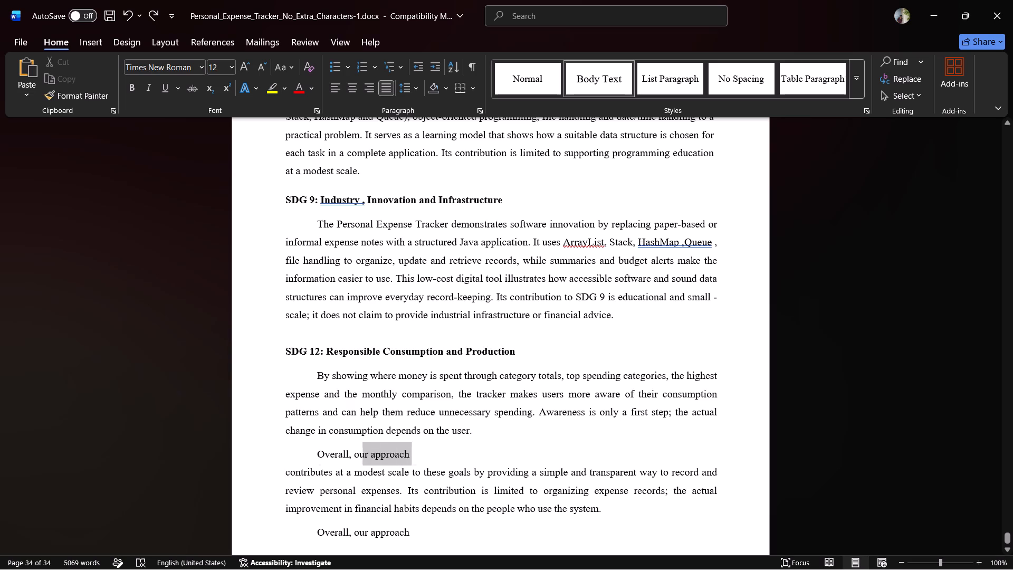
pyautogui.moveTo(346, 464); pyautogui.dragTo(328, 455)
pyautogui.click(328, 455)
pyautogui.moveTo(324, 454); pyautogui.dragTo(359, 455)
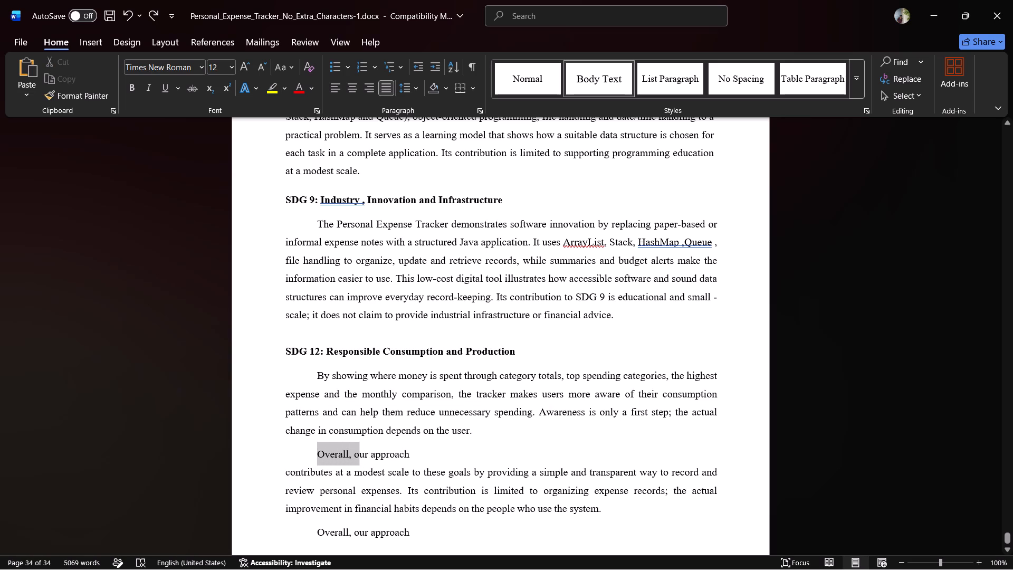
pyautogui.moveTo(359, 455); pyautogui.dragTo(355, 454)
pyautogui.moveTo(355, 454); pyautogui.dragTo(384, 454)
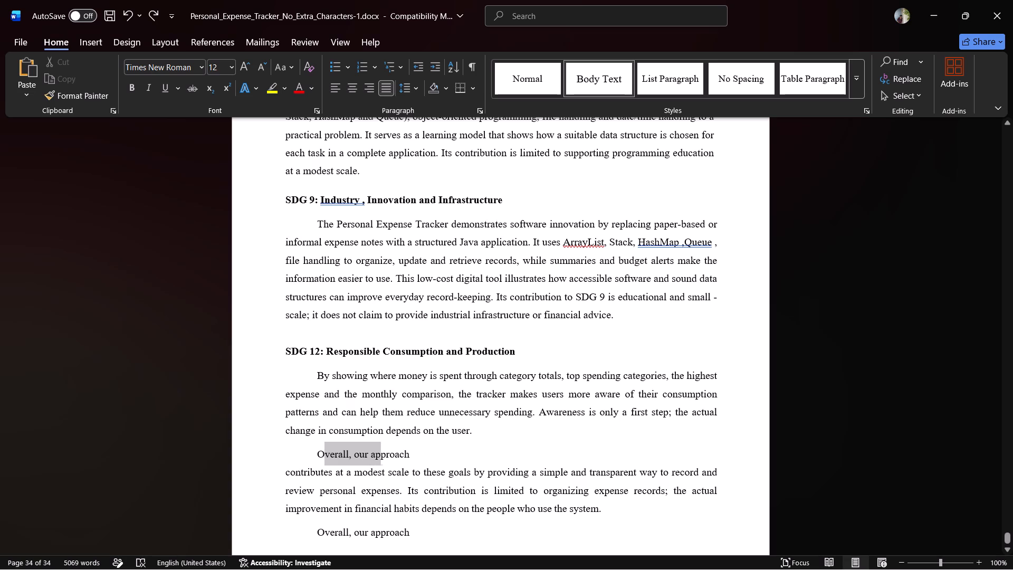
pyautogui.moveTo(384, 454); pyautogui.dragTo(402, 459)
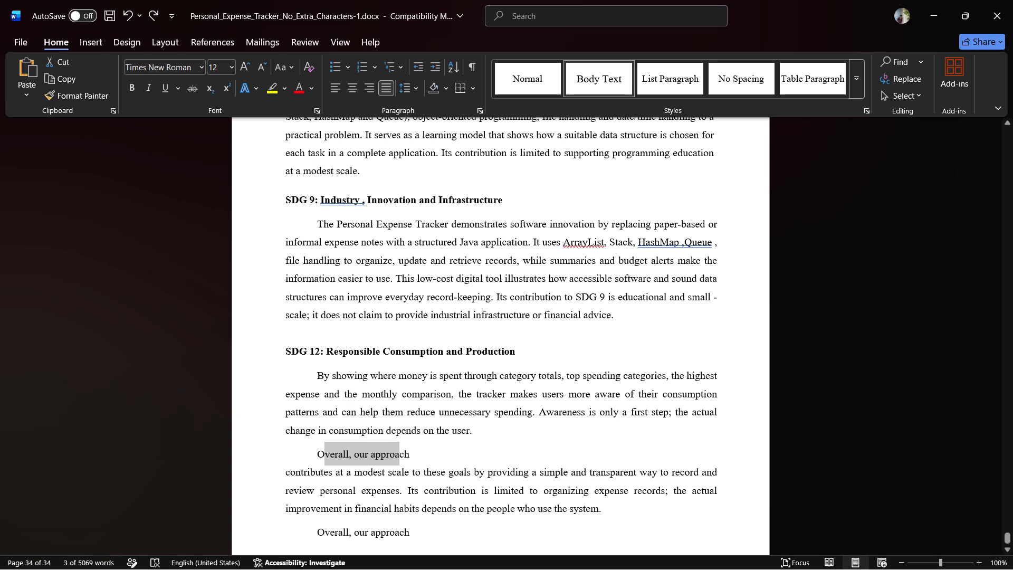
pyautogui.hotkey('ctrl', 'c')
pyautogui.click(283, 470)
pyautogui.hotkey('ctrl', 'v')
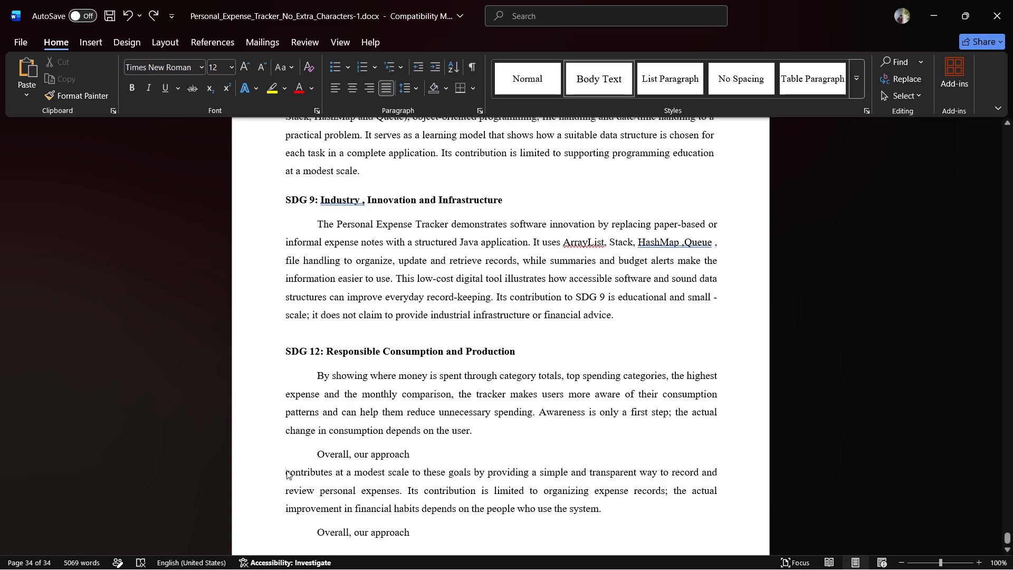
pyautogui.press('space')
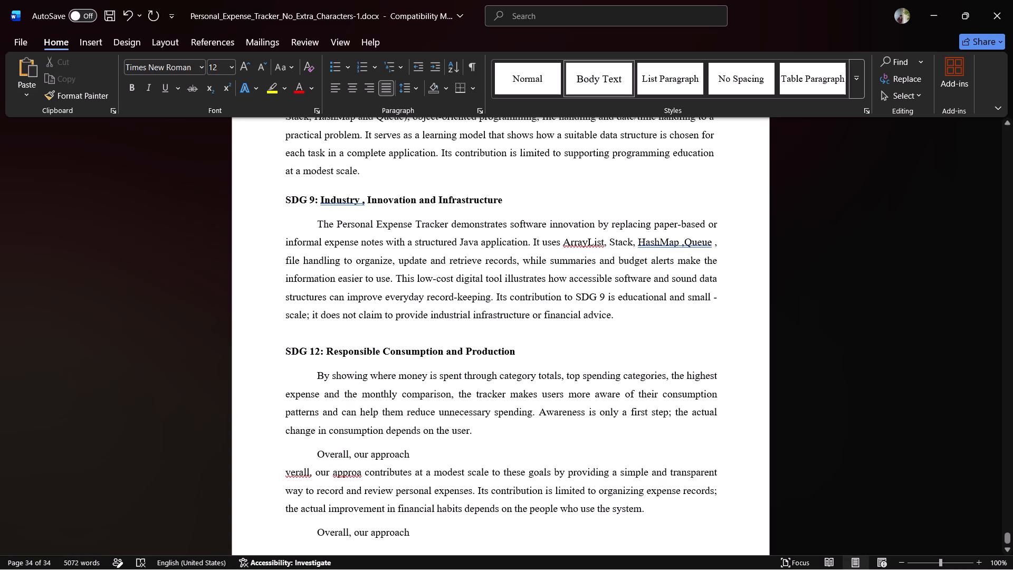
# Complete the pasted wording before "contributes" by adding the missing "O" at its start and "ch" at its end.
pyautogui.click(281, 472)
pyautogui.hotkey('shift', 'o')
pyautogui.press('Right')
pyautogui.press('Right')
pyautogui.press('Right')
pyautogui.press('Right')
pyautogui.press('Right')
pyautogui.press('Right')
pyautogui.press('Right')
pyautogui.press('Right')
pyautogui.press('Right')
pyautogui.press('Right')
pyautogui.press('Right')
pyautogui.press('Right')
pyautogui.press('Right')
pyautogui.press('Right')
pyautogui.press('Right')
pyautogui.press('Right')
pyautogui.press('Right')
pyautogui.press('Right')
pyautogui.press('Right')
pyautogui.press('Right')
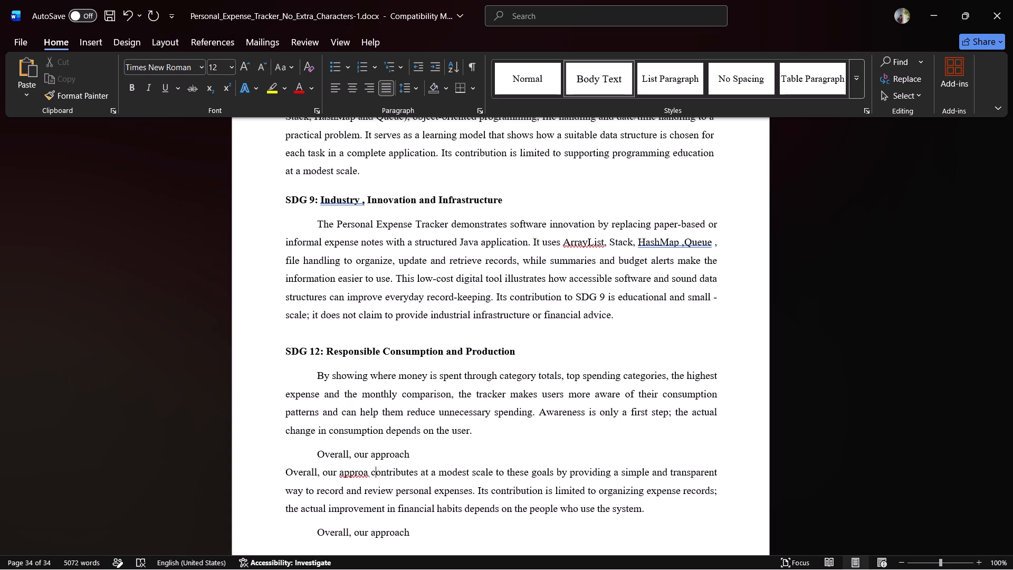
pyautogui.press('Left')
pyautogui.press('Left')
pyautogui.write('ch')
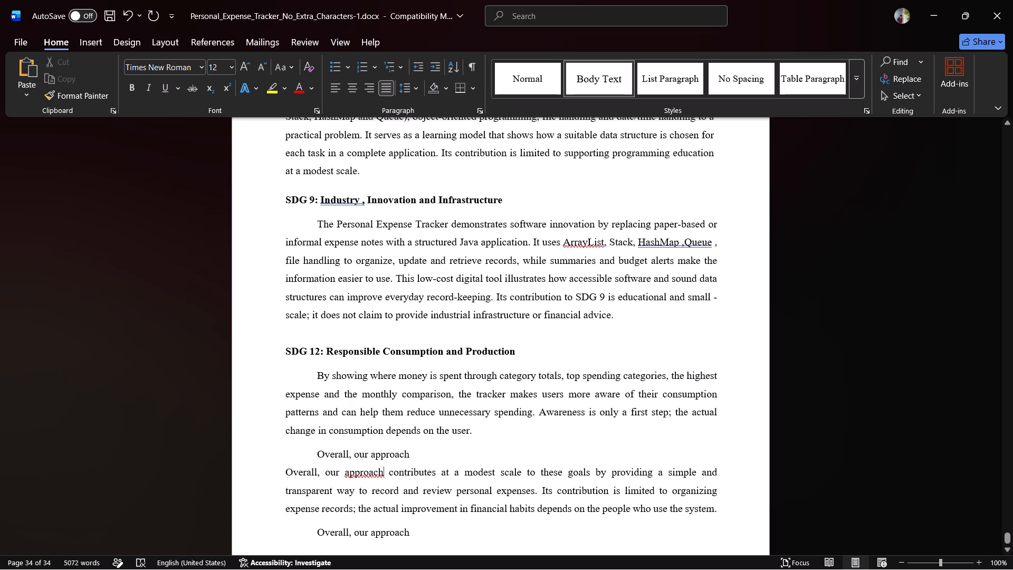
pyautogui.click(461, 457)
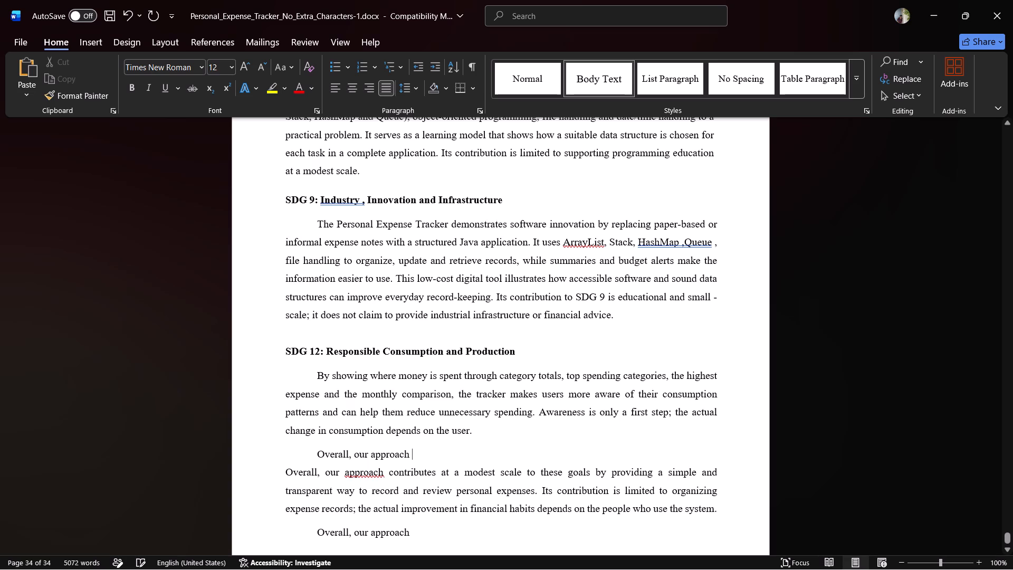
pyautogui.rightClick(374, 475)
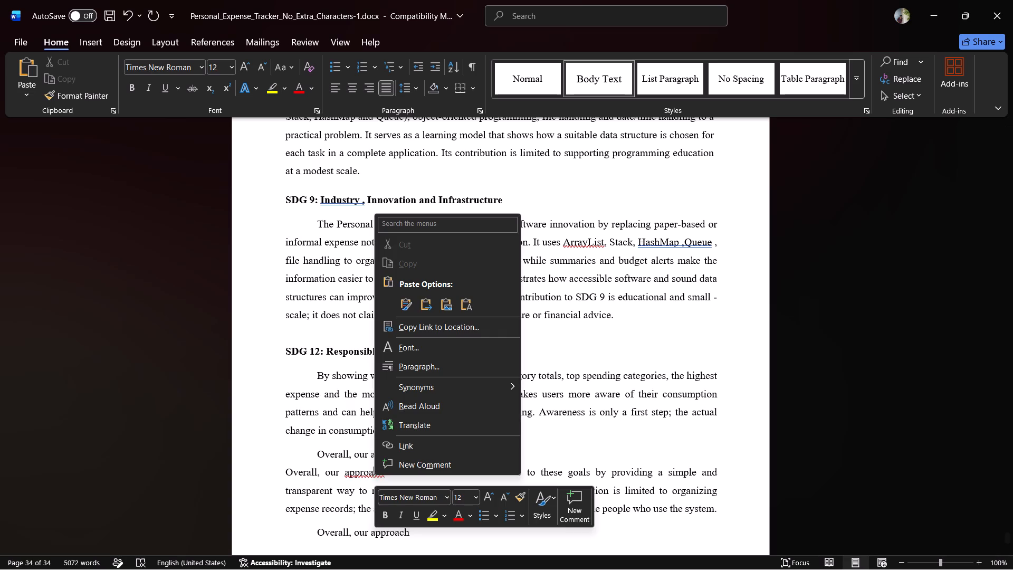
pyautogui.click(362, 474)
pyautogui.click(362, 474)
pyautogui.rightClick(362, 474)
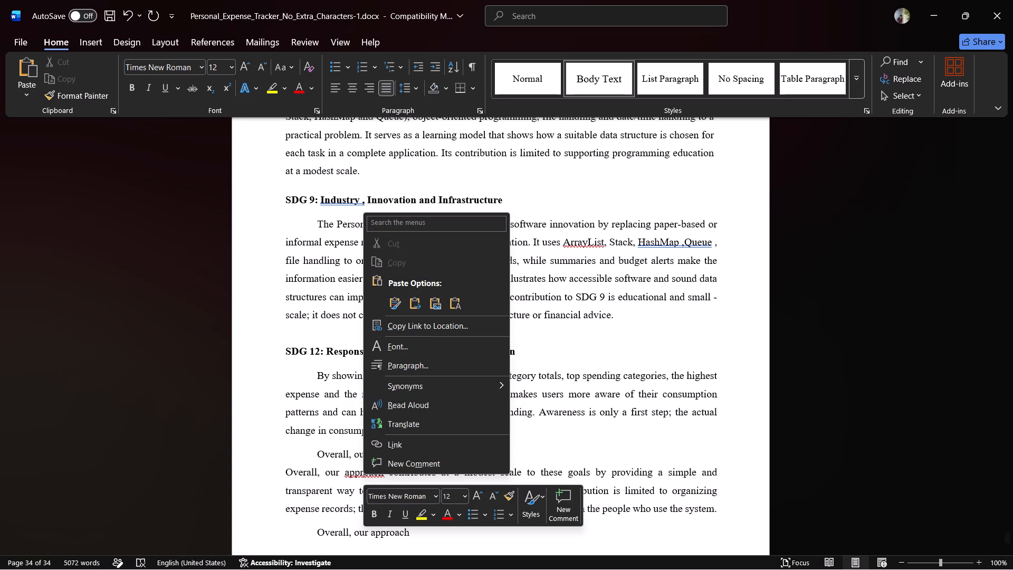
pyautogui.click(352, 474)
# Delete the two leftover "Overall, our approach" lines below and above the completed closing paragraph.
pyautogui.moveTo(421, 532); pyautogui.dragTo(313, 541)
pyautogui.press('BackSpace')
pyautogui.moveTo(414, 458); pyautogui.dragTo(350, 453)
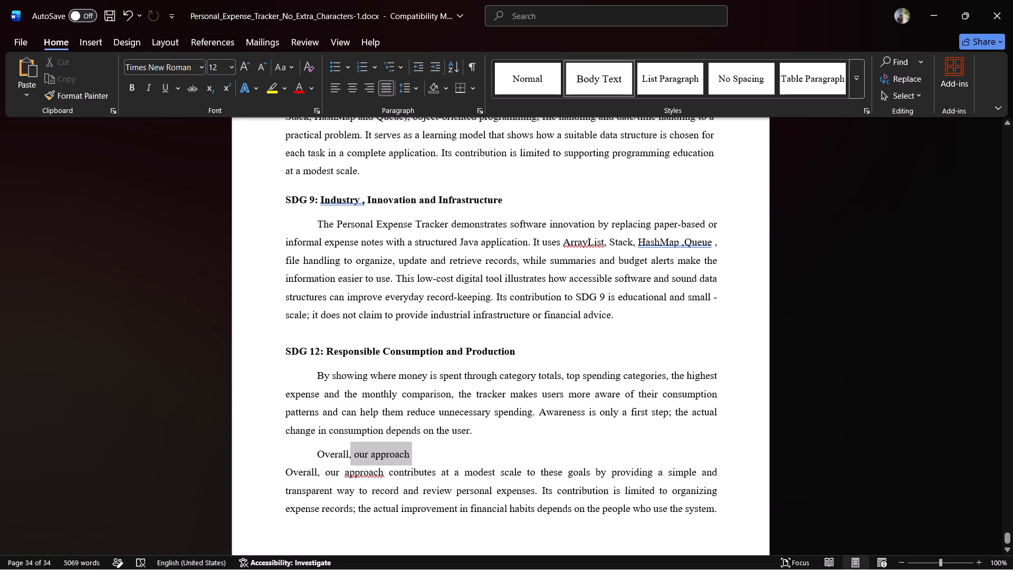
pyautogui.moveTo(350, 453); pyautogui.dragTo(328, 453)
pyautogui.press('BackSpace')
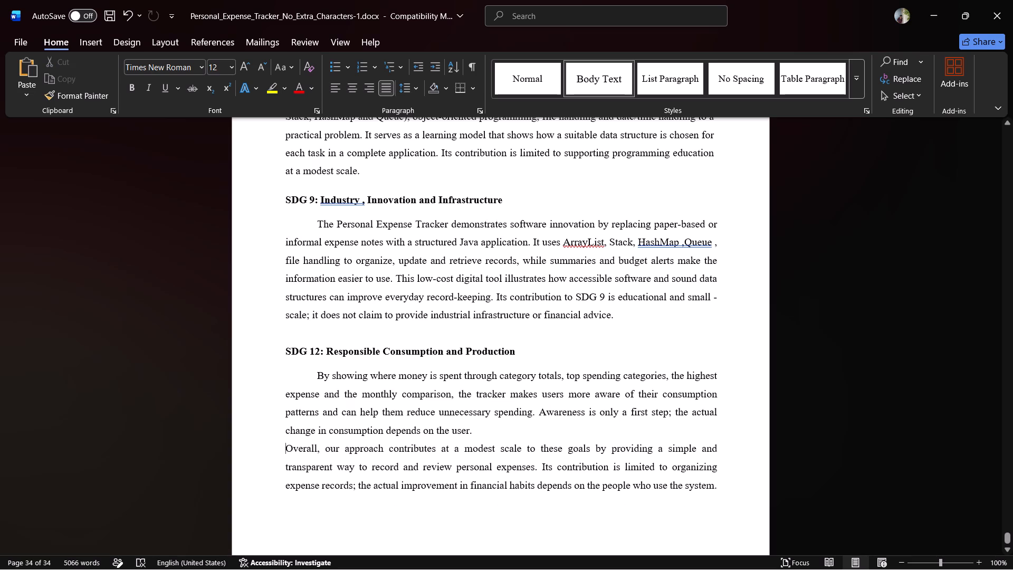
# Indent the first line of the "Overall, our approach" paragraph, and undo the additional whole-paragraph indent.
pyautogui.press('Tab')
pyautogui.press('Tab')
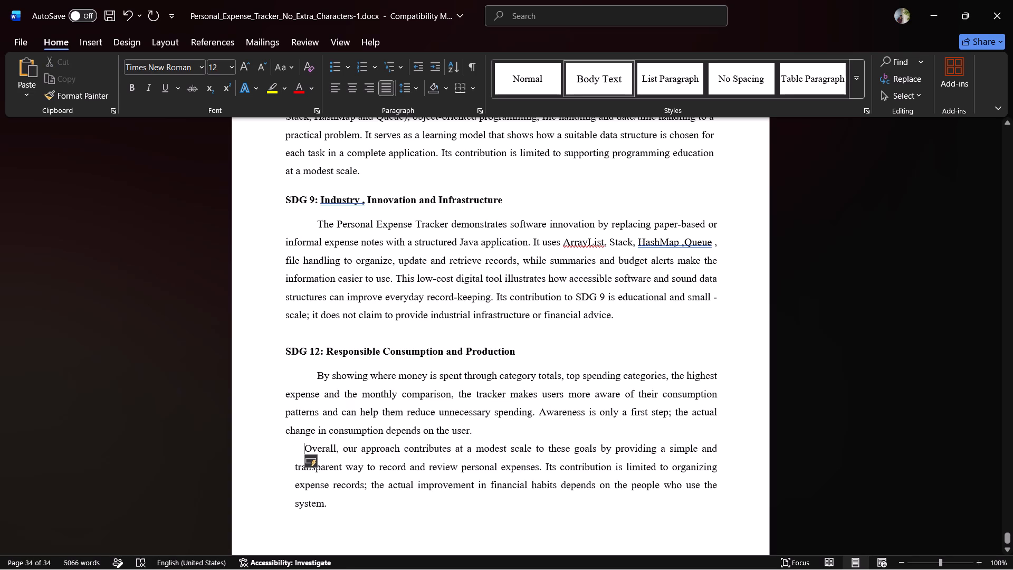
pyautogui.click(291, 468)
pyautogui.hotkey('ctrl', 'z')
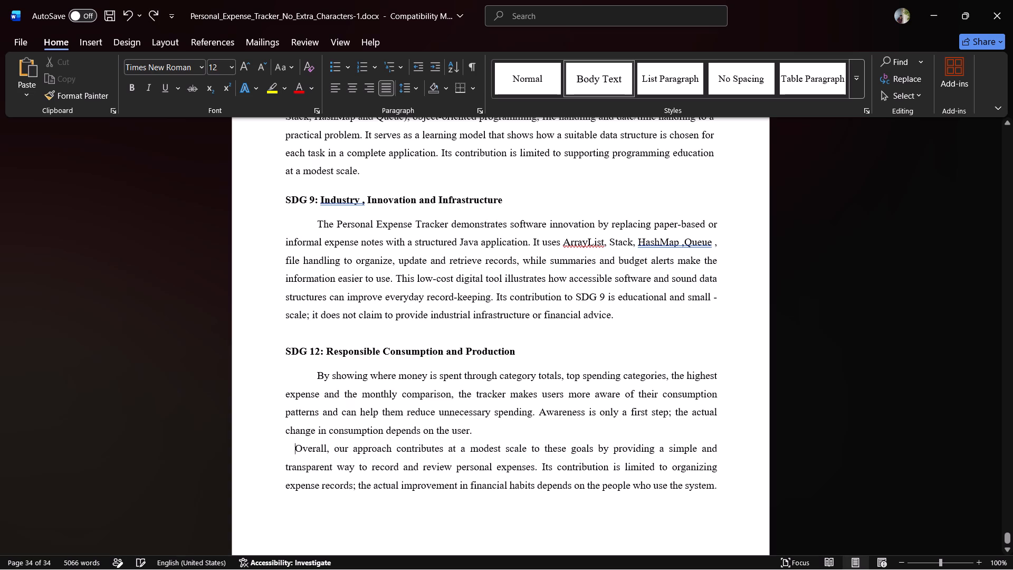
# Insert an empty paragraph after "depends on the user." at the end of the SDG 12 description.
pyautogui.scroll(-3, 512, 483)
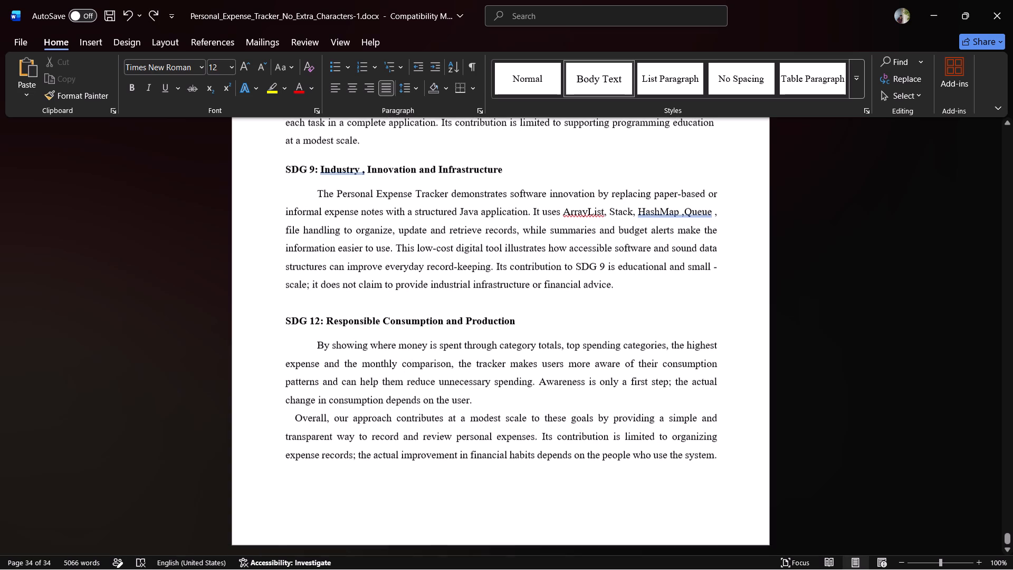
pyautogui.click(474, 404)
pyautogui.press('Return')
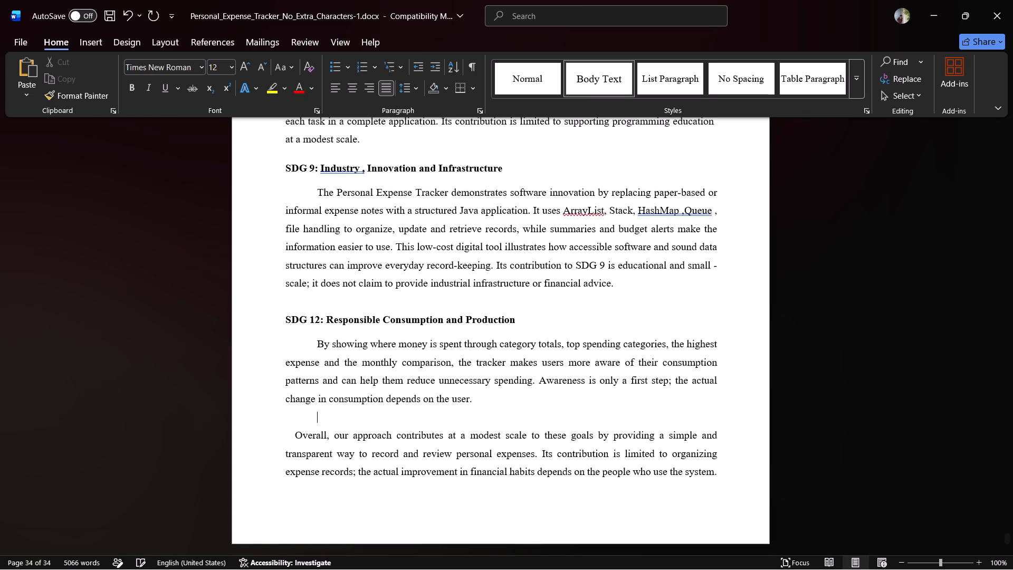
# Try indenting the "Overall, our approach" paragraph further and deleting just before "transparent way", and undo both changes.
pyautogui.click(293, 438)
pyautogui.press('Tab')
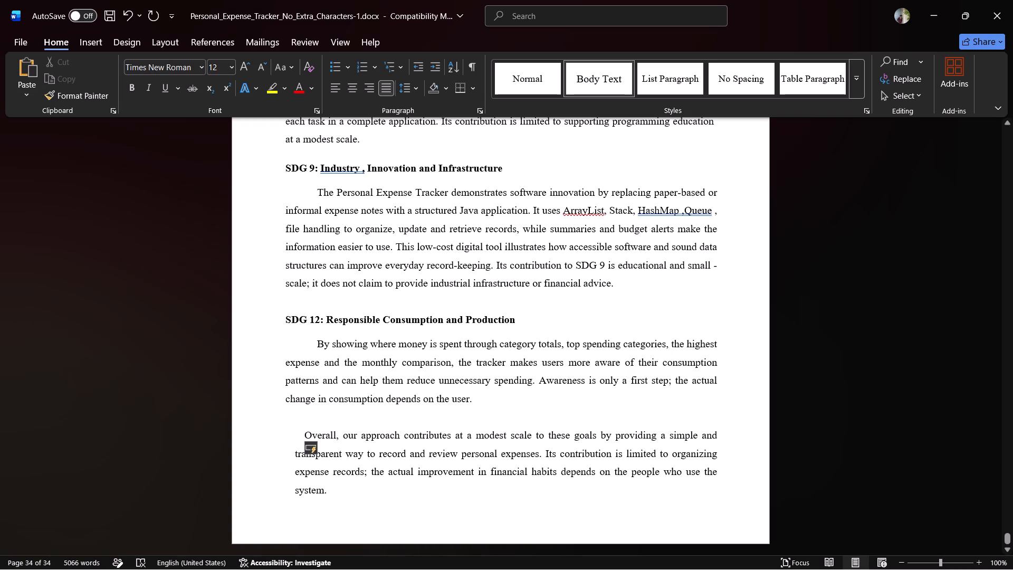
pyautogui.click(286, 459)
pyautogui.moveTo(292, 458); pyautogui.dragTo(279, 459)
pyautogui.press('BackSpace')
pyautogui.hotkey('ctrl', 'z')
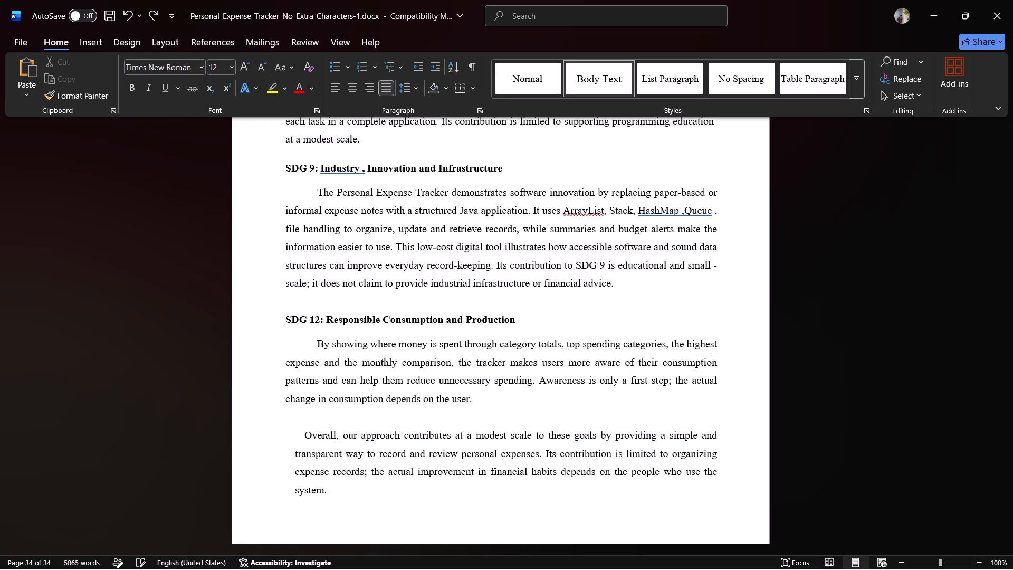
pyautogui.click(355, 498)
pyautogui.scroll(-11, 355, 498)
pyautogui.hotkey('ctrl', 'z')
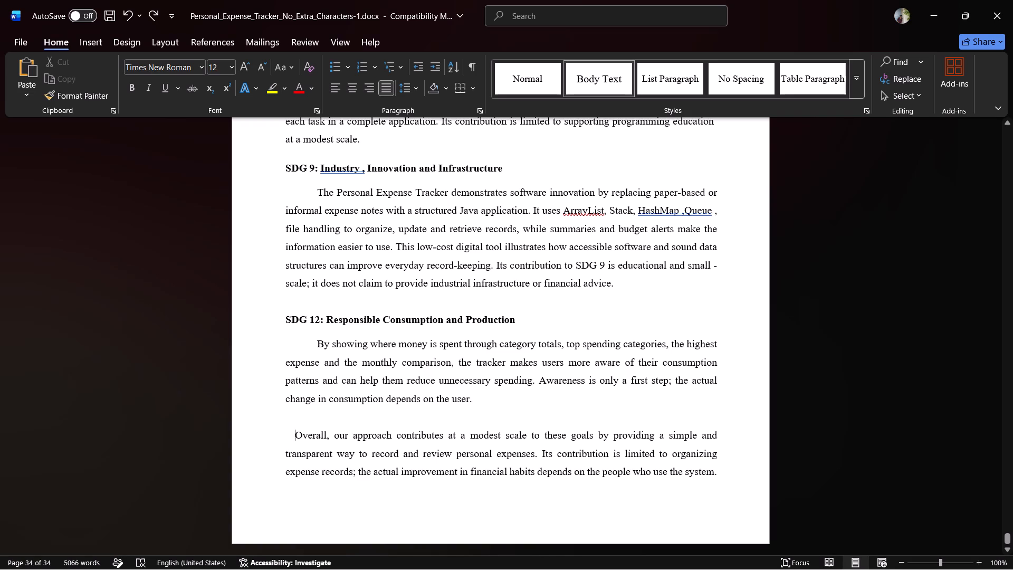
# Copy the closing paragraph's text, paste it after "depends on the user." and split it off as a new paragraph starting at "Overall".
pyautogui.moveTo(715, 474); pyautogui.dragTo(303, 436)
pyautogui.hotkey('ctrl', 'c')
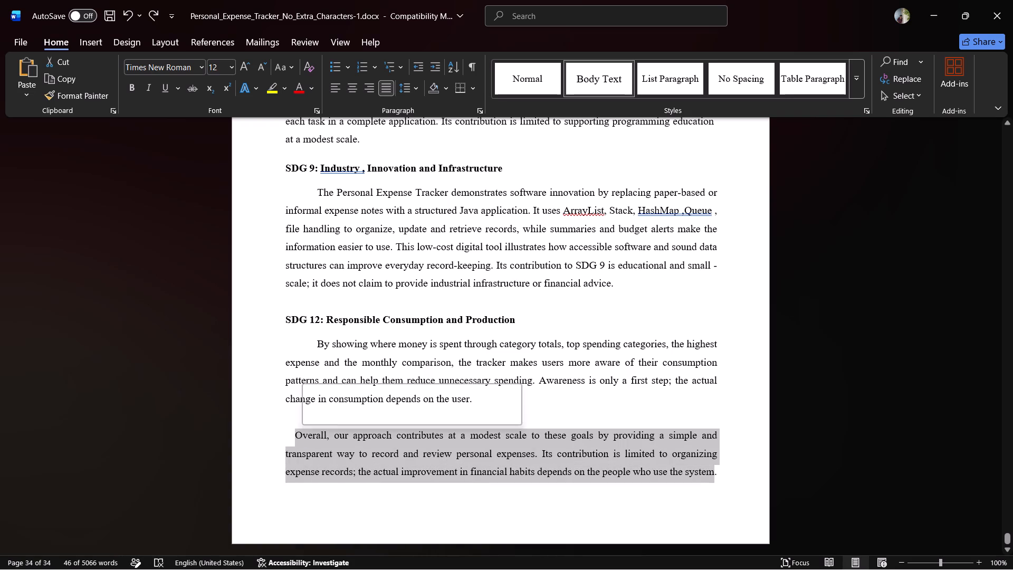
pyautogui.click(576, 397)
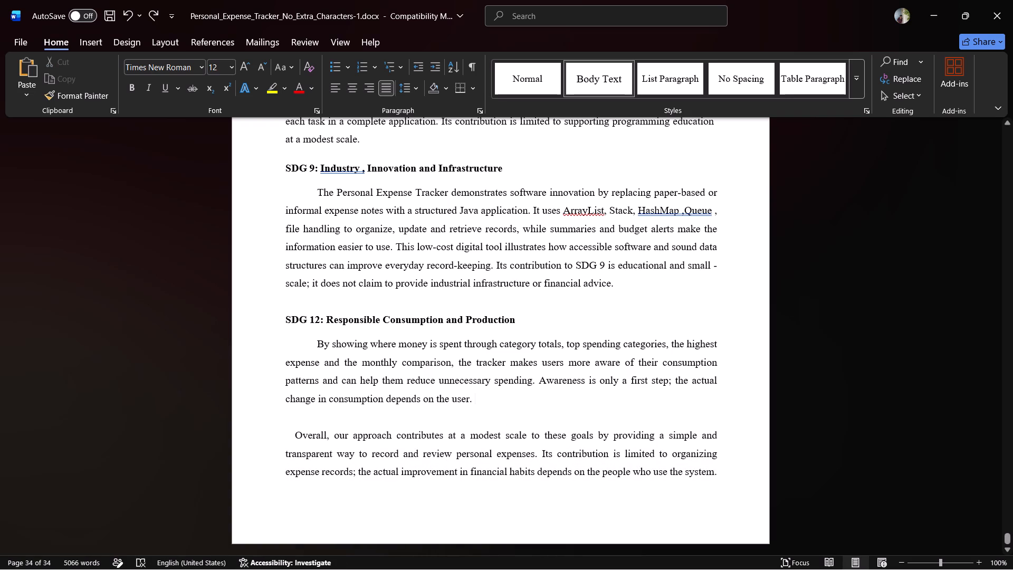
pyautogui.hotkey('ctrl', 'v')
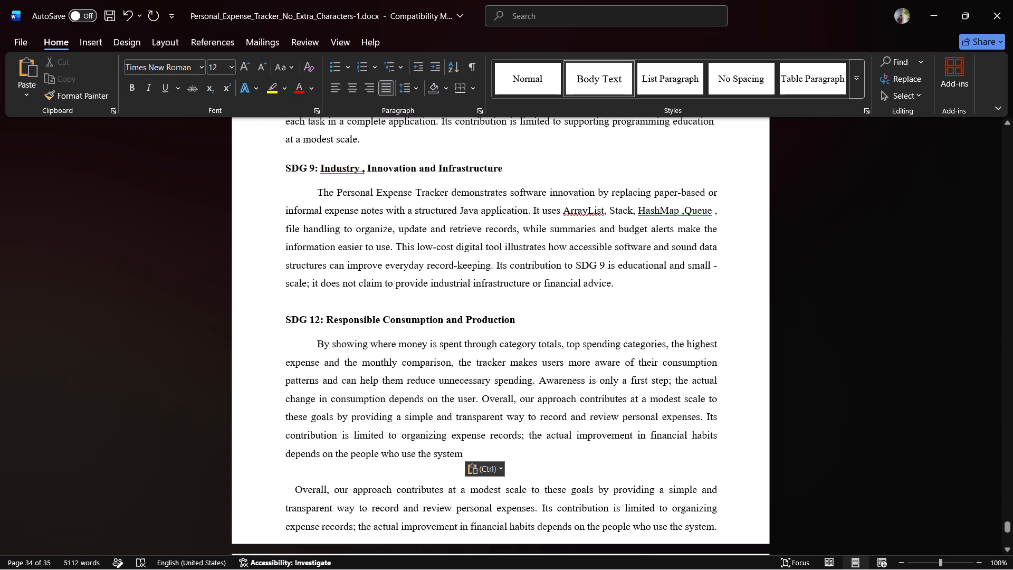
pyautogui.click(482, 401)
pyautogui.press('Return')
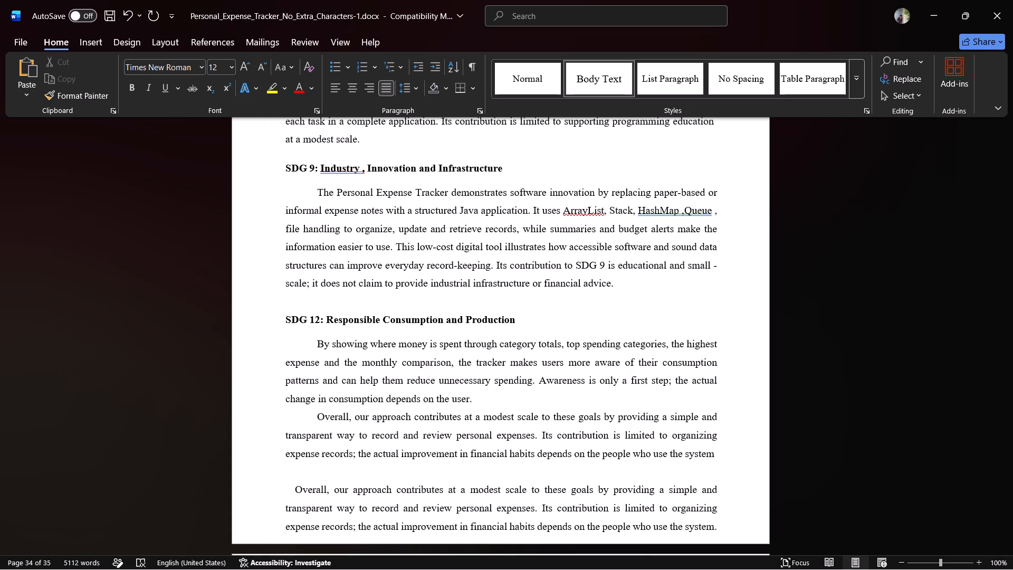
# Delete the old, differently indented copy of the "Overall, our approach" paragraph at the bottom of the page.
pyautogui.scroll(-2, 576, 481)
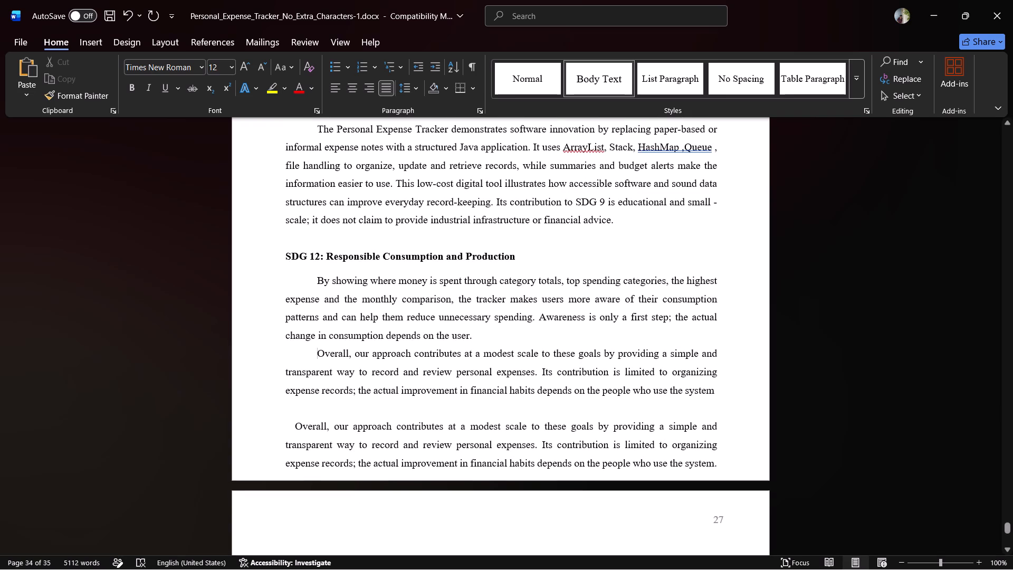
pyautogui.moveTo(720, 469); pyautogui.dragTo(290, 435)
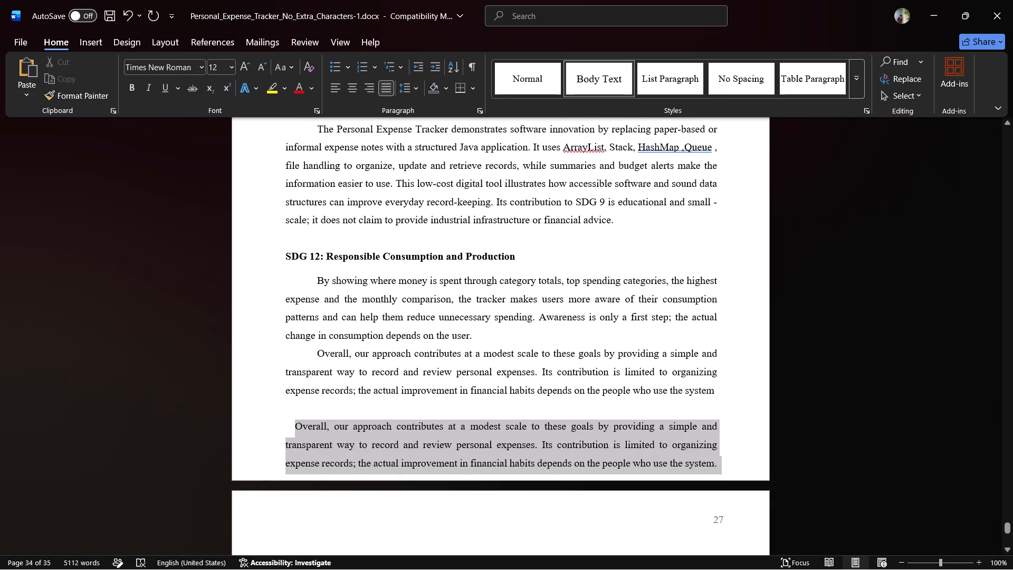
pyautogui.moveTo(290, 435); pyautogui.dragTo(290, 435)
pyautogui.press('BackSpace')
pyautogui.scroll(-1, 295, 447)
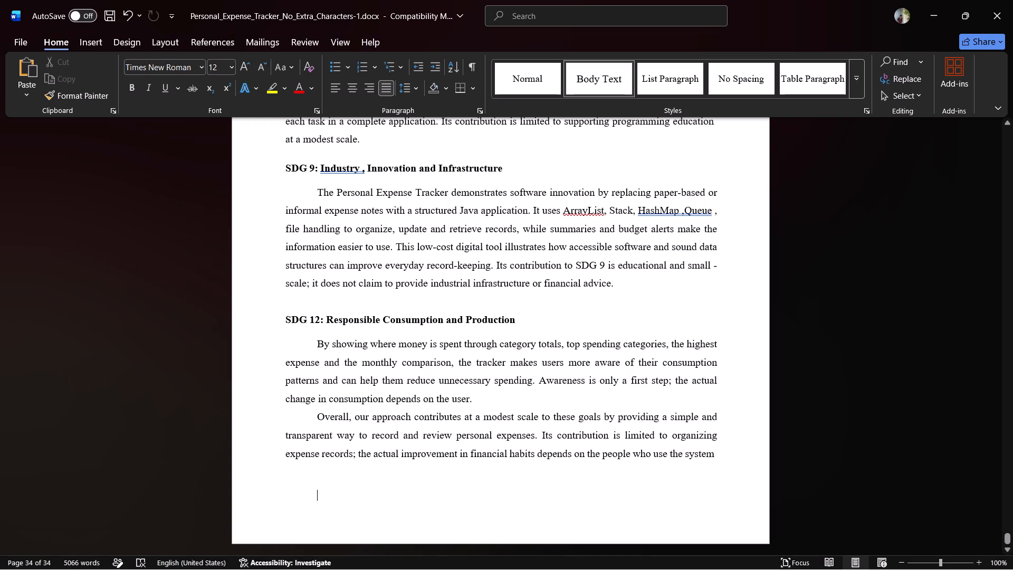
# Add a full stop after "who use the system" at the end of the closing paragraph.
pyautogui.click(720, 451)
pyautogui.press('.')
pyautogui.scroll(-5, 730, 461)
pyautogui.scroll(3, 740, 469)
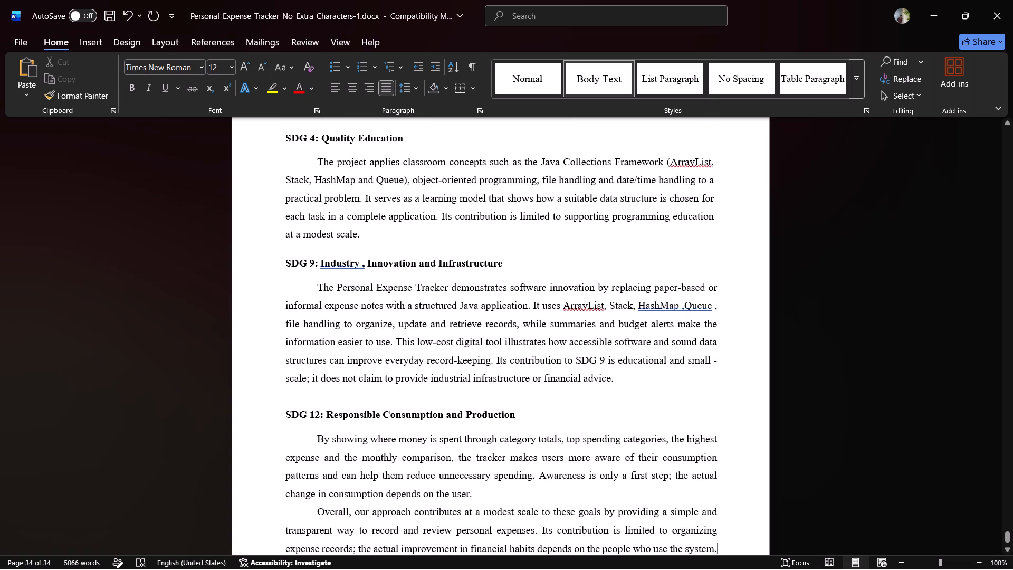
# Justify all seven entries of the REFERENCES list on page 25.
pyautogui.scroll(-7, 616, 425)
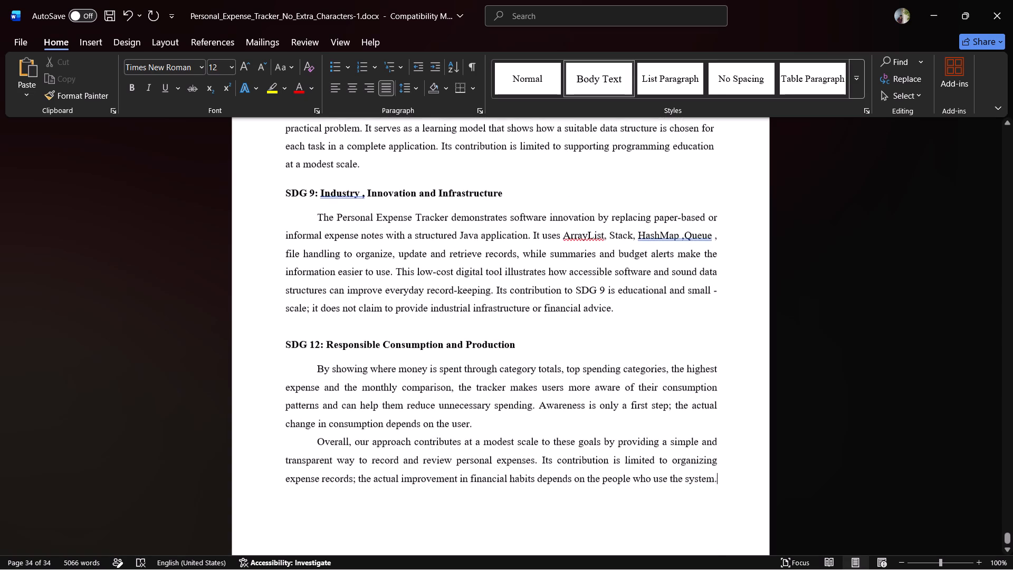
pyautogui.scroll(-3, 617, 425)
pyautogui.moveTo(1002, 539); pyautogui.dragTo(1005, 532)
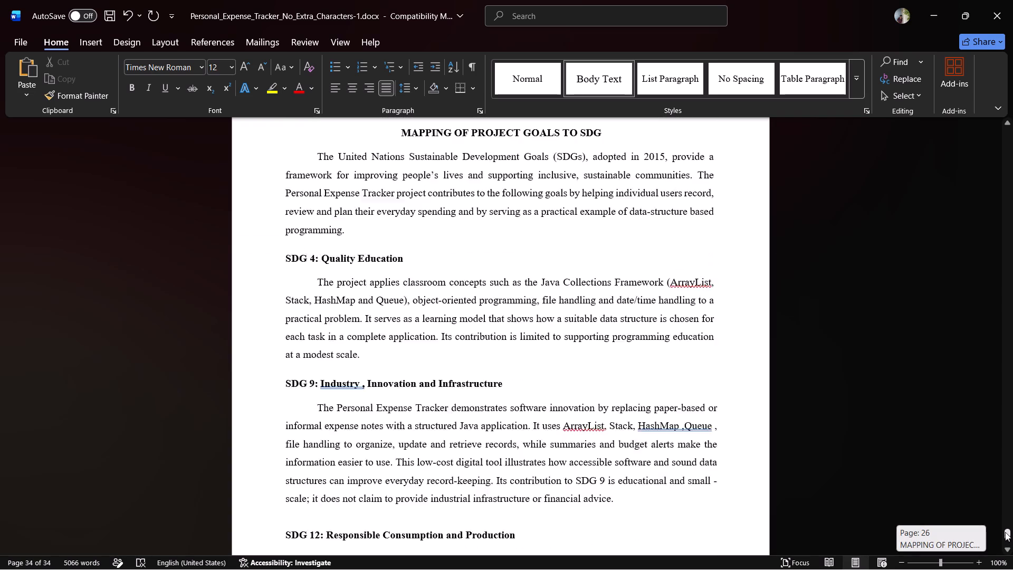
pyautogui.moveTo(1005, 532); pyautogui.dragTo(1005, 523)
pyautogui.scroll(4, 848, 499)
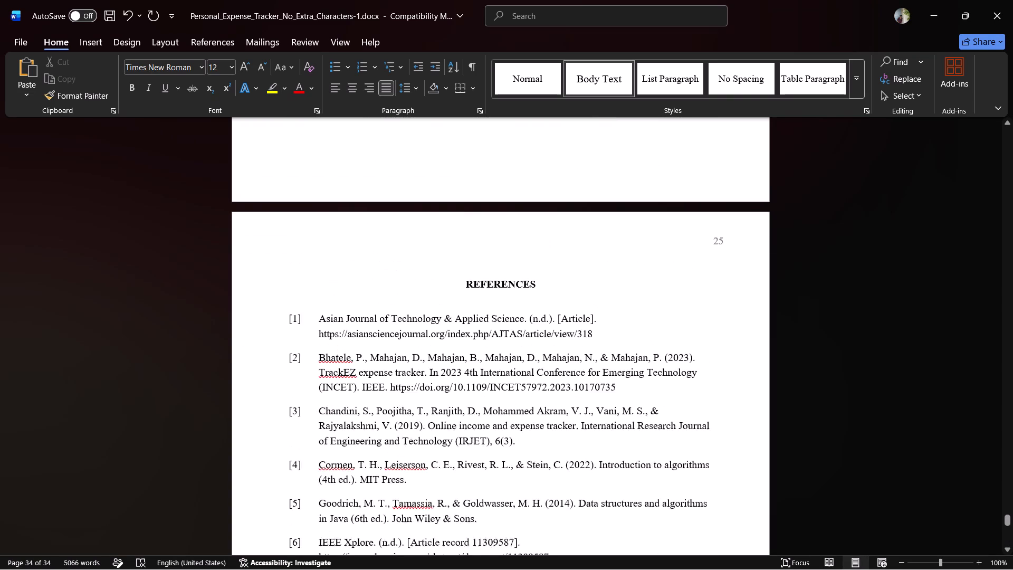
pyautogui.scroll(-3, 848, 499)
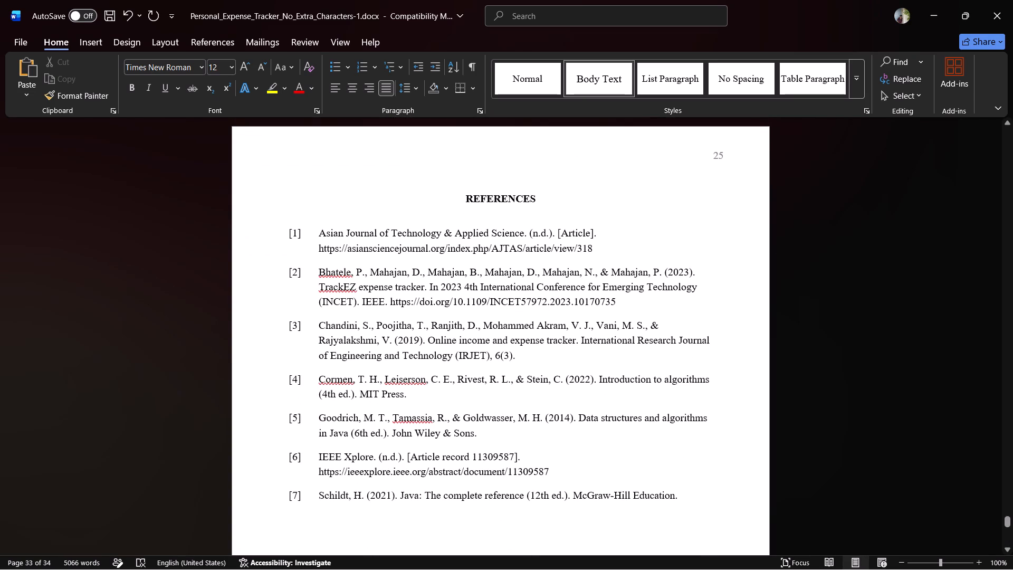
pyautogui.moveTo(683, 496); pyautogui.dragTo(317, 226)
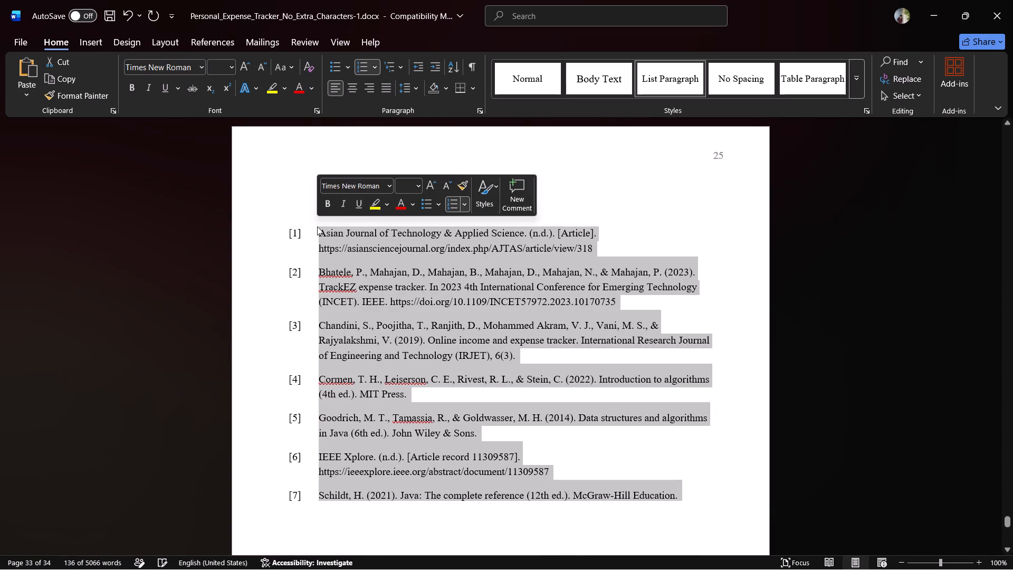
pyautogui.click(384, 89)
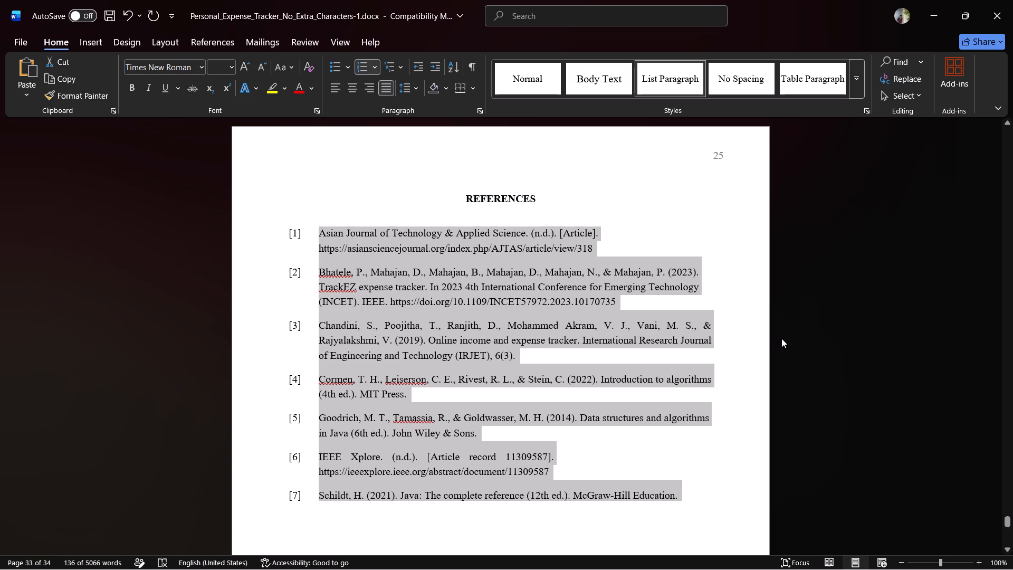
pyautogui.click(784, 339)
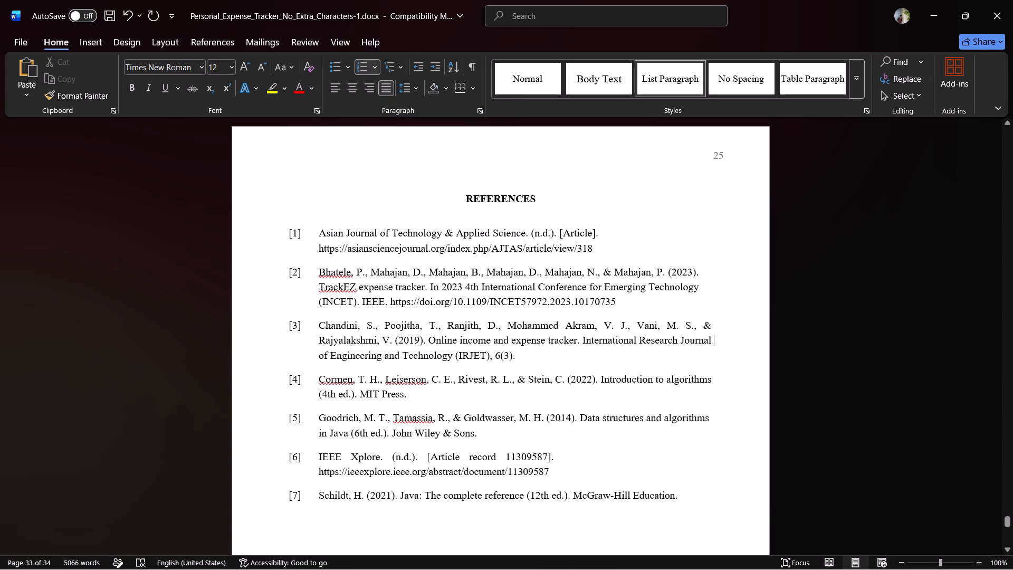
# Justify the two introductory paragraphs under the APPENDIX II – ILLUSTRATIVE CONSOLE SCREENSHOTS heading.
pyautogui.scroll(12, 829, 328)
pyautogui.scroll(7, 967, 439)
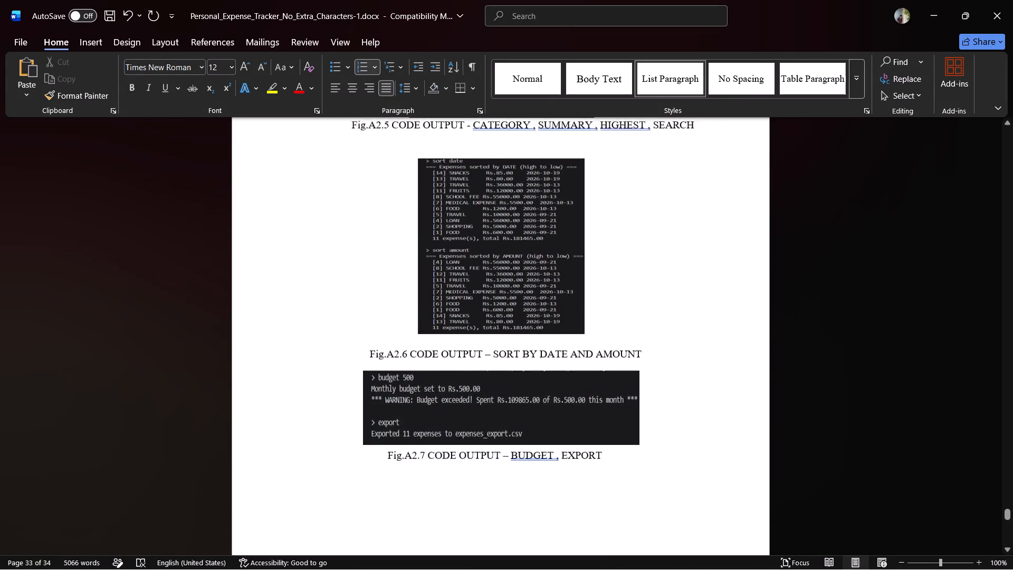
pyautogui.scroll(20, 960, 436)
pyautogui.scroll(20, 960, 436)
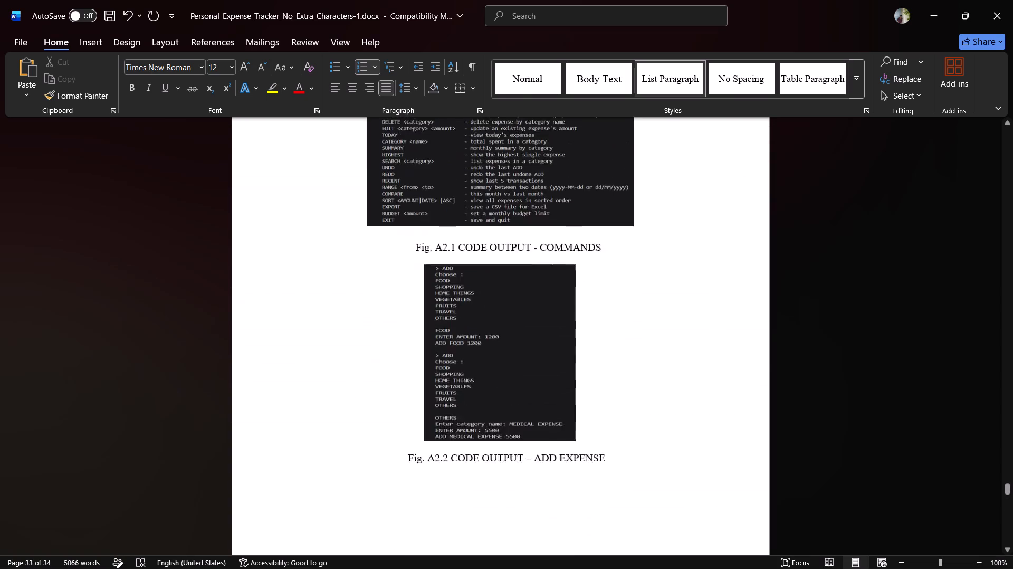
pyautogui.scroll(8, 960, 436)
pyautogui.moveTo(722, 283); pyautogui.dragTo(652, 271)
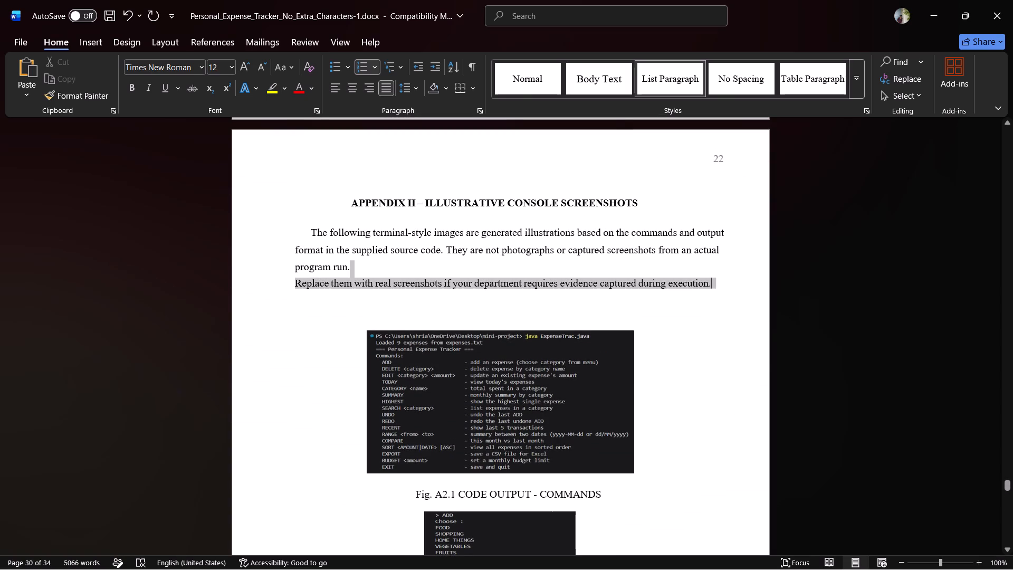
pyautogui.moveTo(652, 271); pyautogui.dragTo(306, 229)
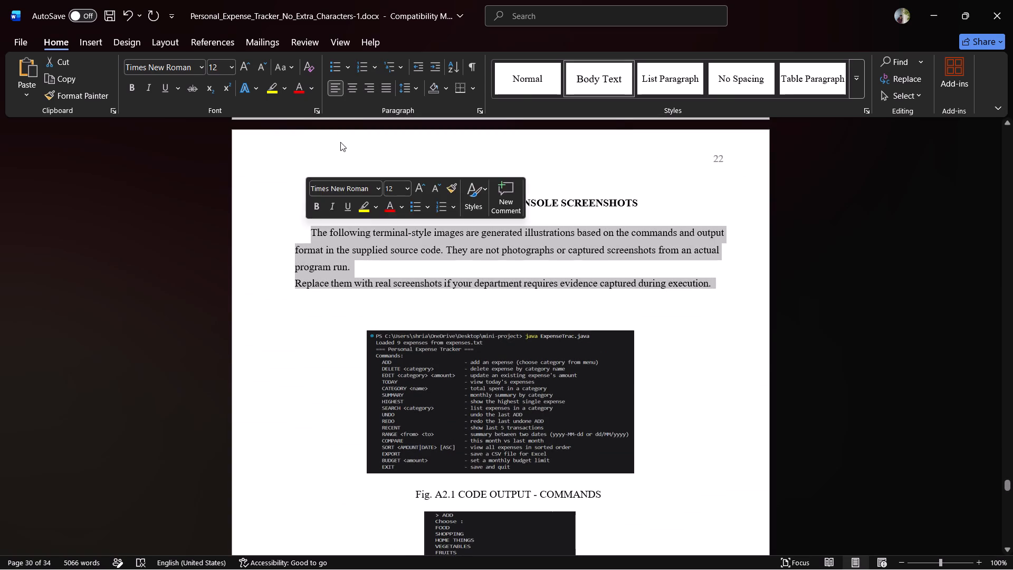
pyautogui.click(389, 91)
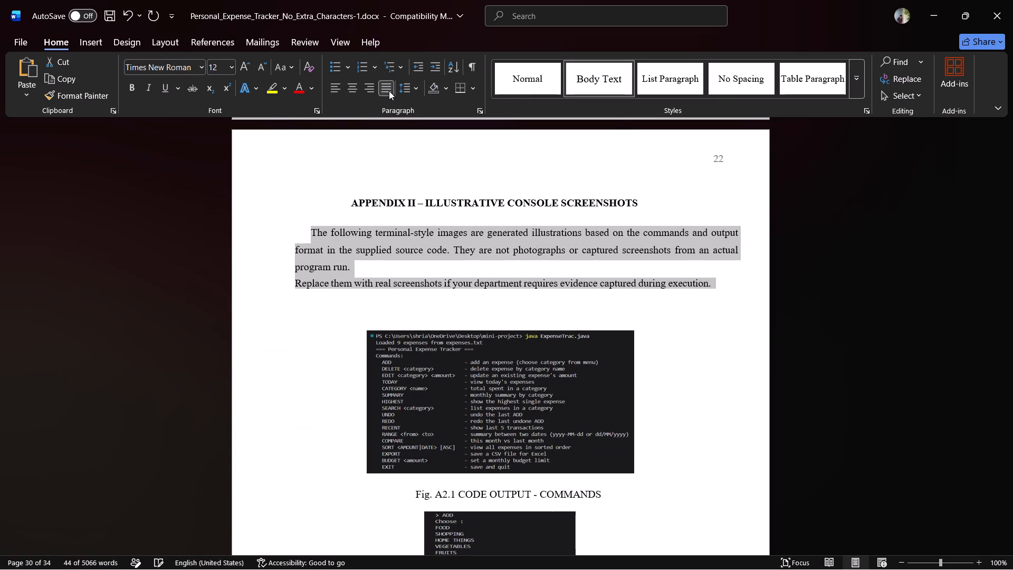
pyautogui.click(696, 292)
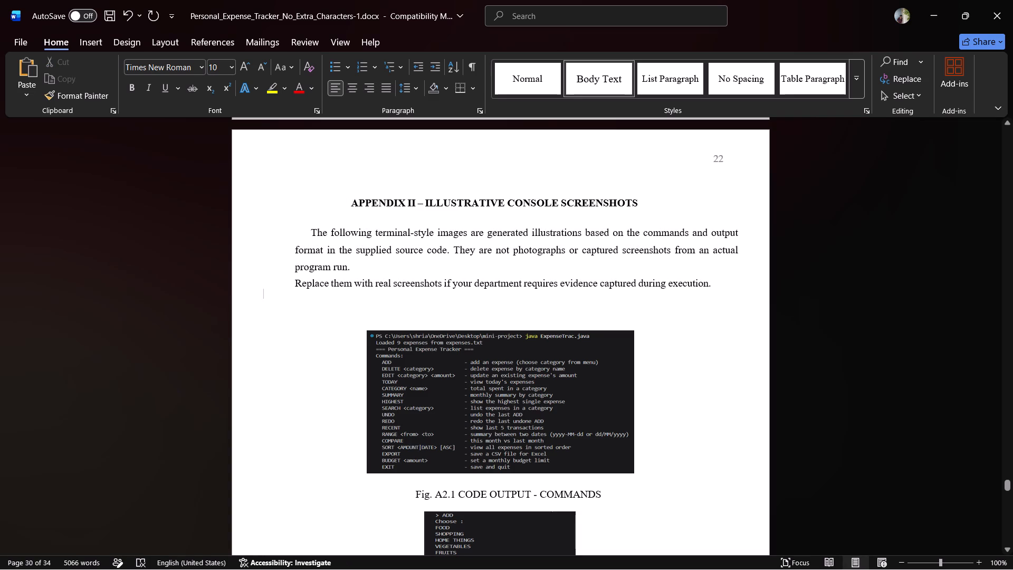
# Join the "Replace them with real screenshots" sentence onto the preceding Appendix II paragraph, separated by a space after "program run.".
pyautogui.click(294, 281)
pyautogui.press('BackSpace')
pyautogui.press('BackSpace')
pyautogui.press('space')
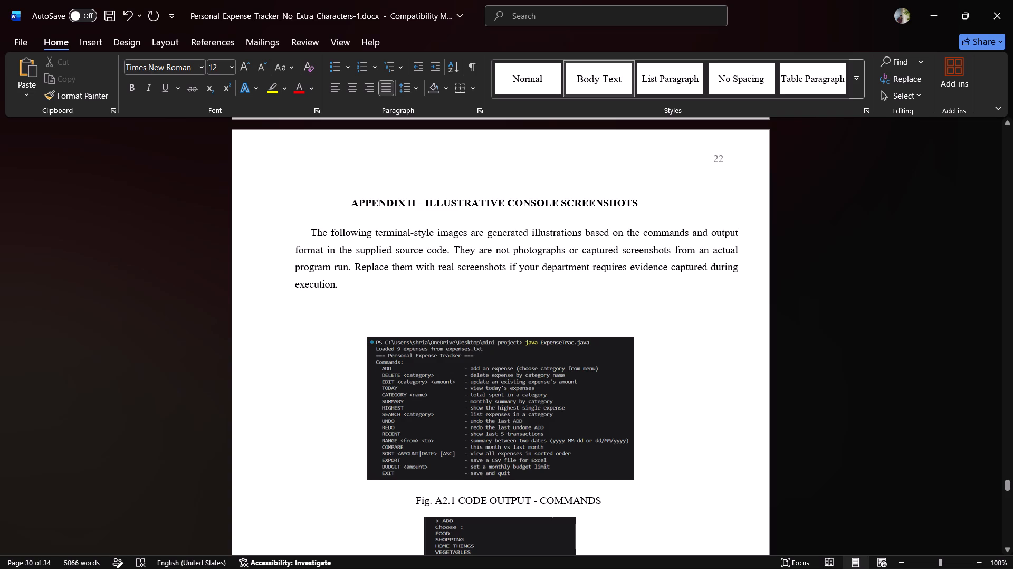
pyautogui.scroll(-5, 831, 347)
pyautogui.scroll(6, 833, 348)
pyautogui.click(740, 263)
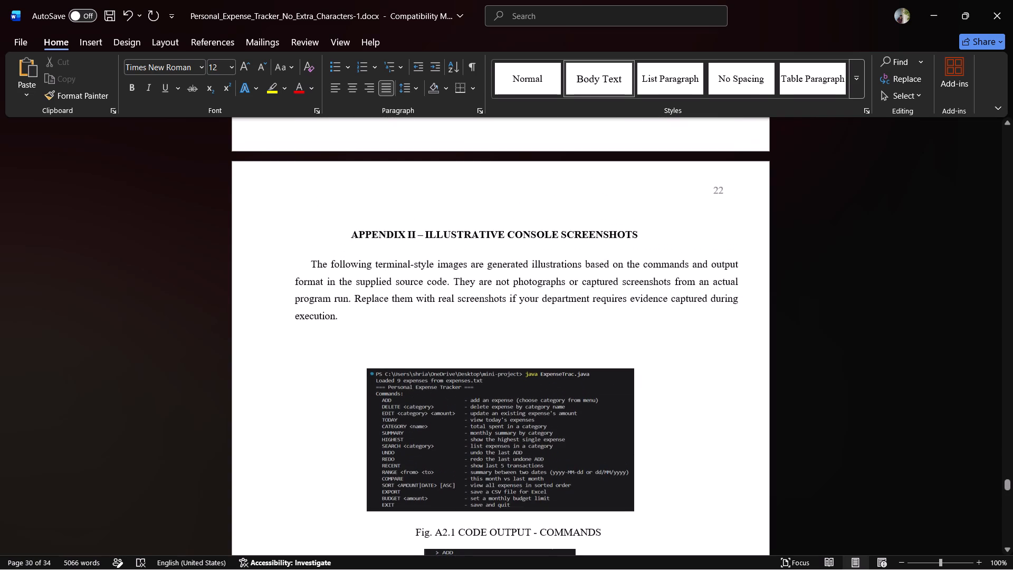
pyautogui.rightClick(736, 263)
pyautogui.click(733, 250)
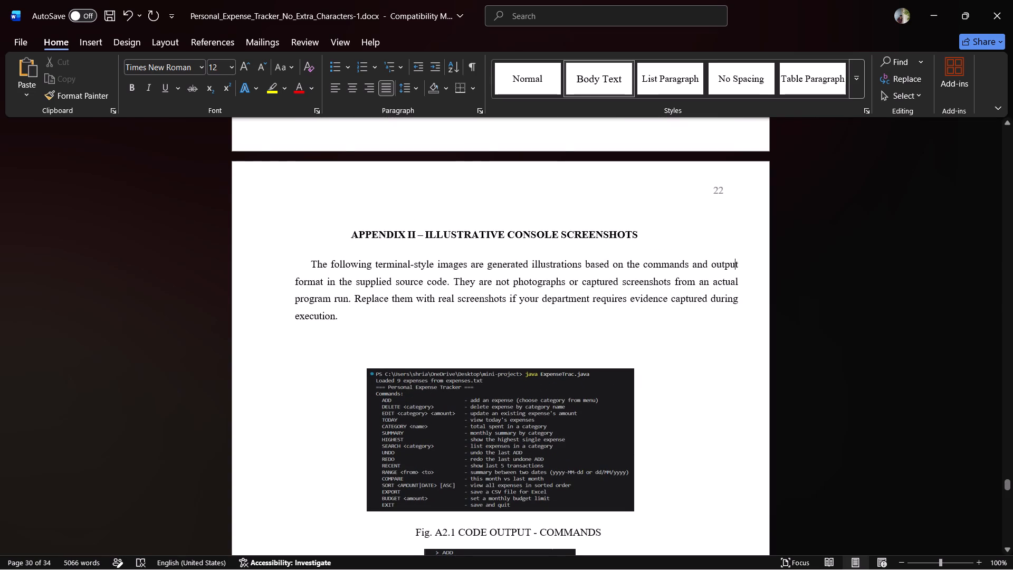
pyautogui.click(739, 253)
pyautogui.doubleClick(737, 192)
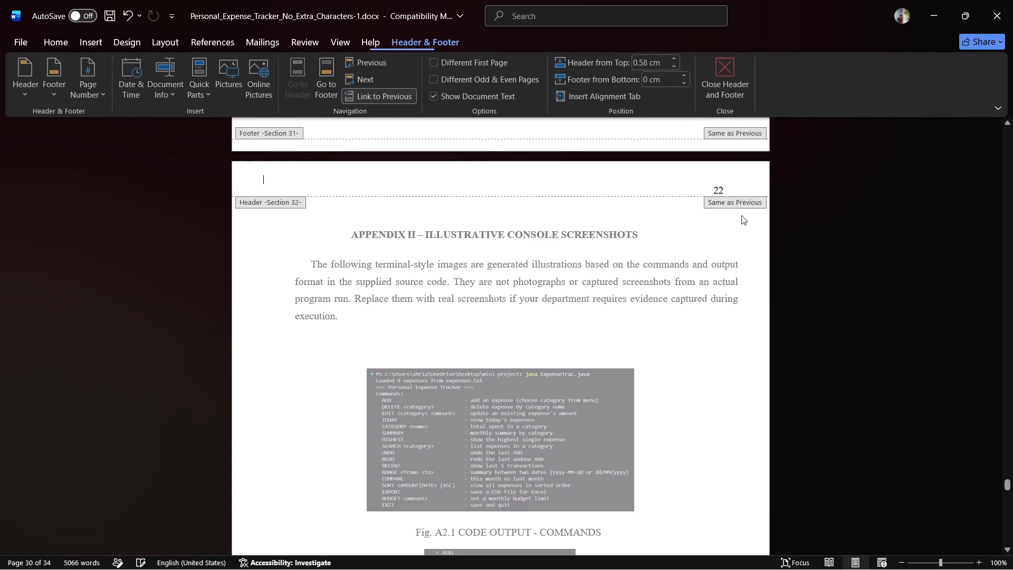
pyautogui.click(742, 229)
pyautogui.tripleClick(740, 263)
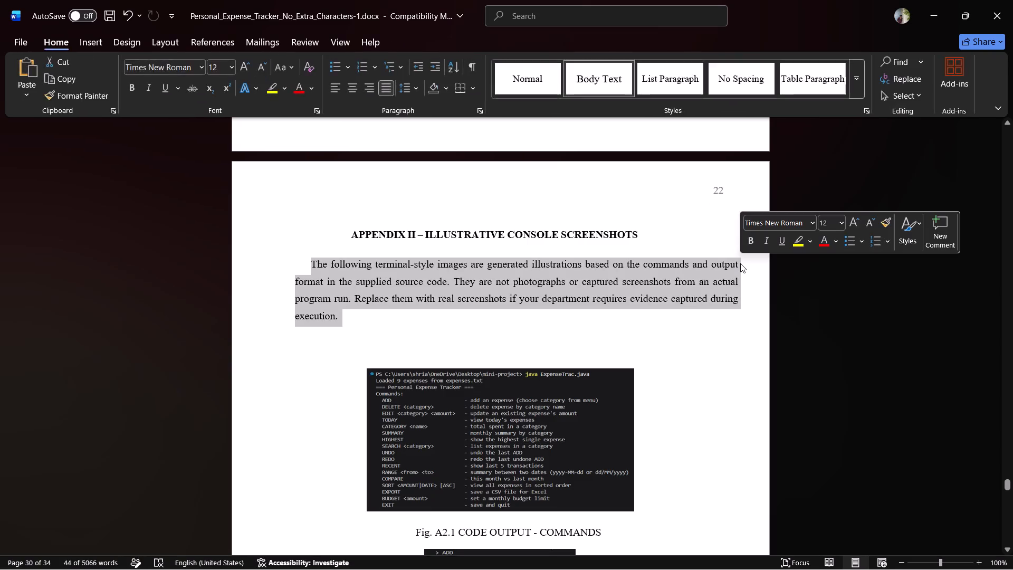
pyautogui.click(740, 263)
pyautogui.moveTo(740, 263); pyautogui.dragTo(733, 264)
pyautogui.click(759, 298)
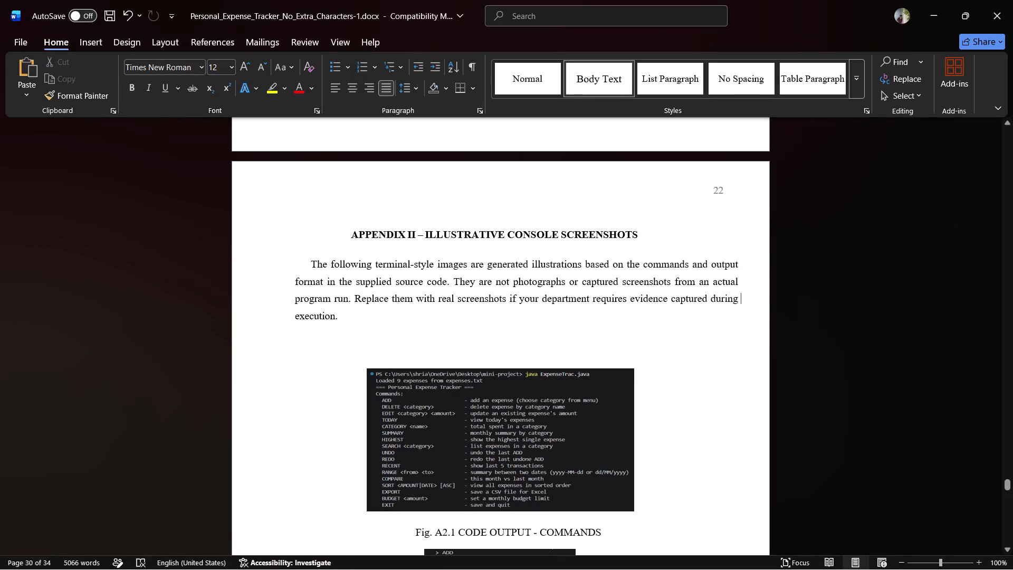
# Review the layout of Appendix II, the references and the SDG section, comparing the Appendix II introduction's margins and indents with the other pages.
pyautogui.scroll(-5, 761, 298)
pyautogui.scroll(5, 761, 298)
pyautogui.scroll(-6, 758, 404)
pyautogui.scroll(-20, 759, 405)
pyautogui.scroll(-4, 759, 405)
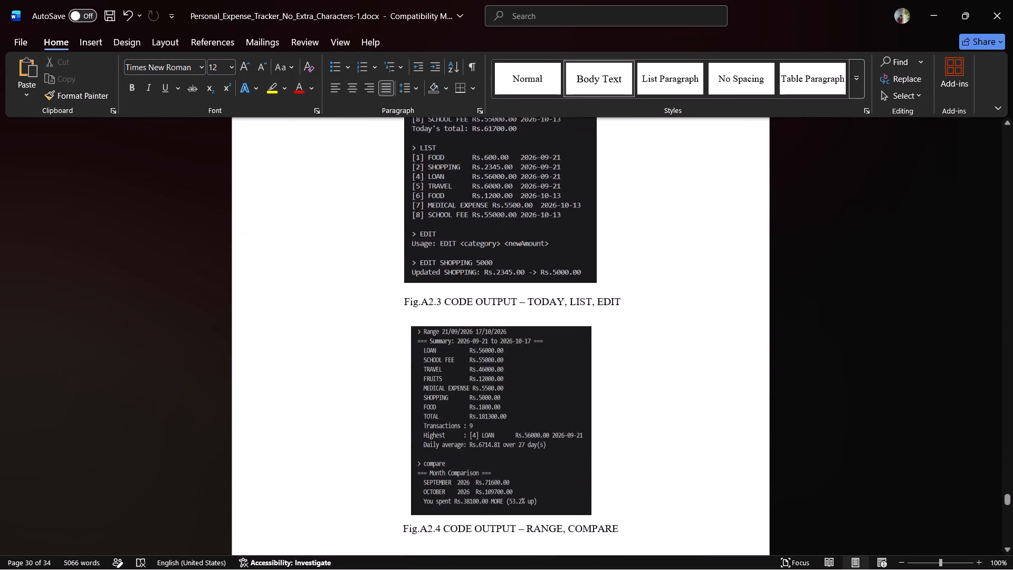
pyautogui.scroll(-20, 760, 406)
pyautogui.scroll(-20, 760, 406)
pyautogui.scroll(-7, 760, 406)
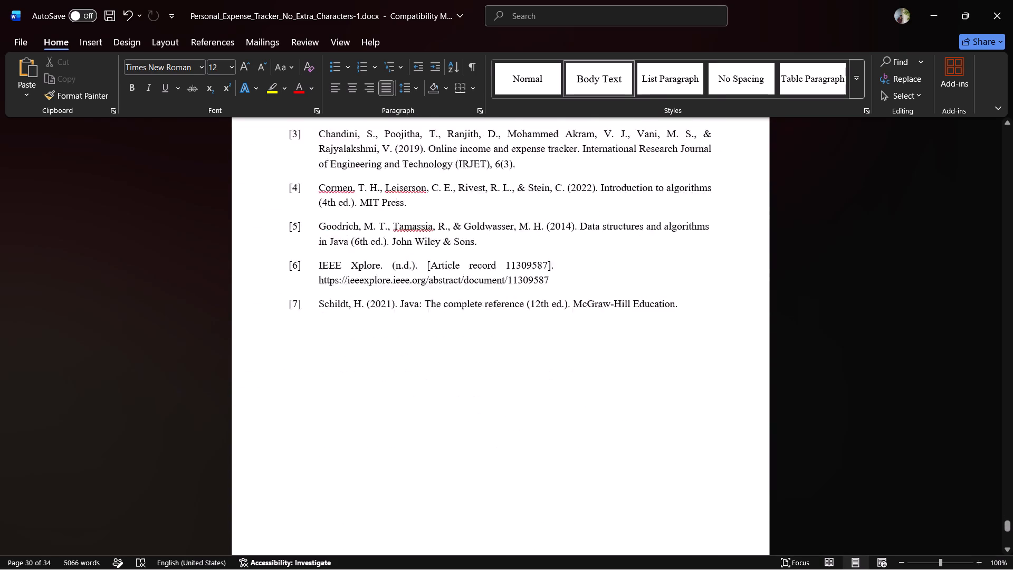
pyautogui.scroll(-20, 765, 395)
pyautogui.scroll(-10, 765, 395)
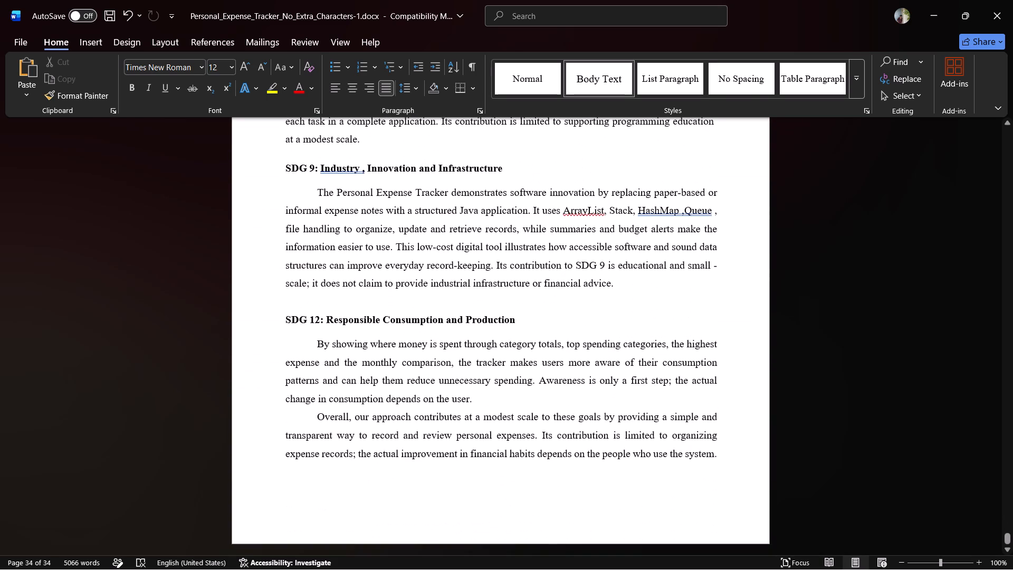
pyautogui.scroll(15, 767, 381)
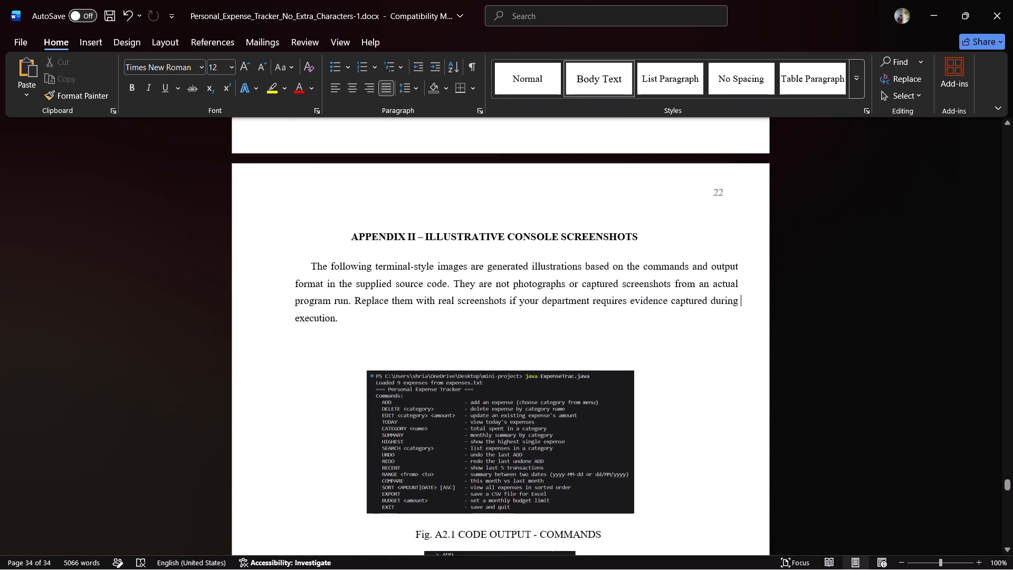
pyautogui.scroll(5, 767, 381)
pyautogui.hscroll(1, 767, 381)
pyautogui.scroll(1, 767, 381)
pyautogui.scroll(-3, 767, 381)
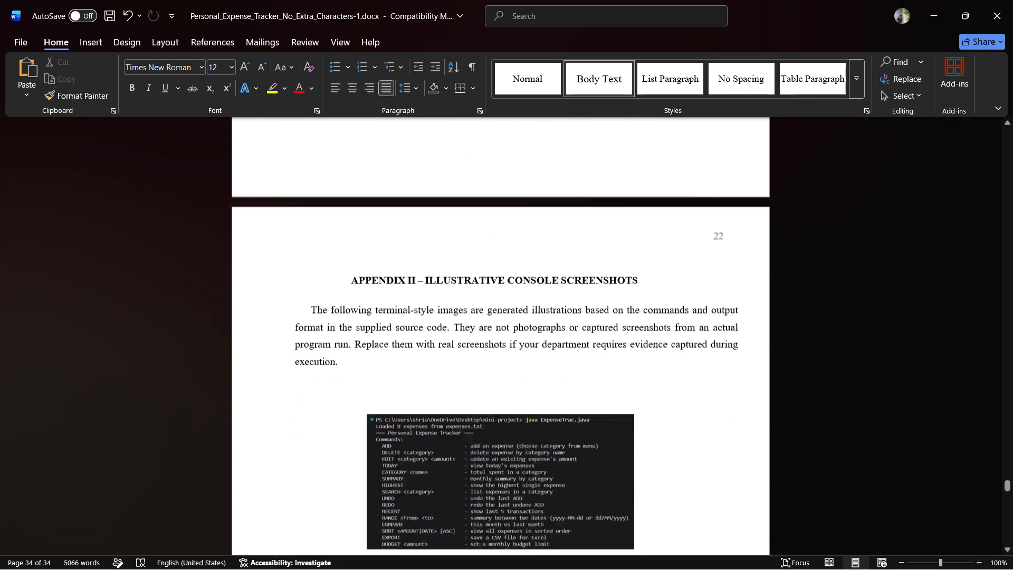
pyautogui.scroll(-3, 767, 381)
pyautogui.scroll(6, 767, 381)
pyautogui.scroll(-2, 767, 381)
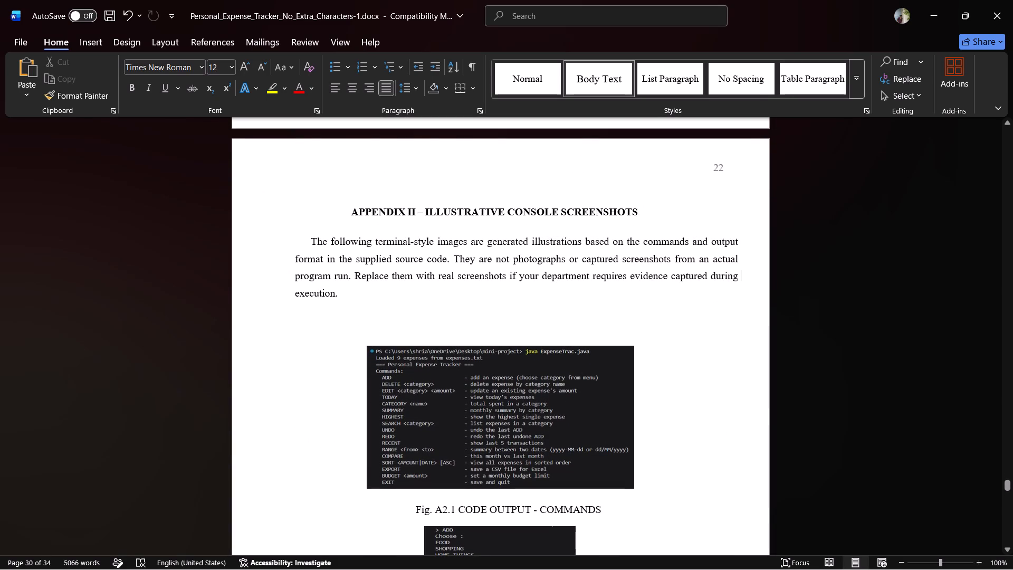
# Remove the first-line and left indents from the Appendix II introductory paragraph, keeping the spacing below the heading.
pyautogui.click(307, 240)
pyautogui.press('BackSpace')
pyautogui.press('BackSpace')
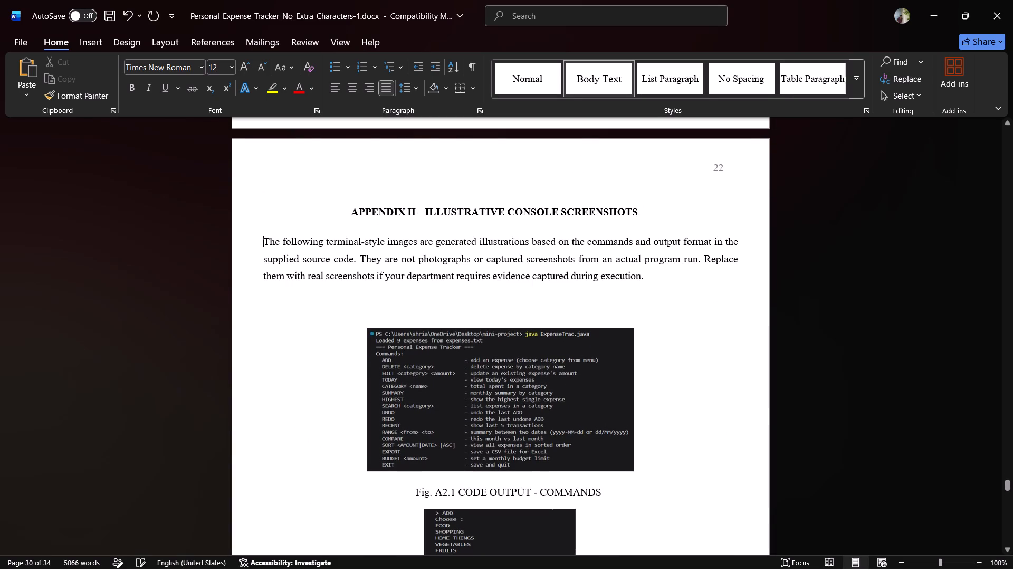
pyautogui.press('BackSpace')
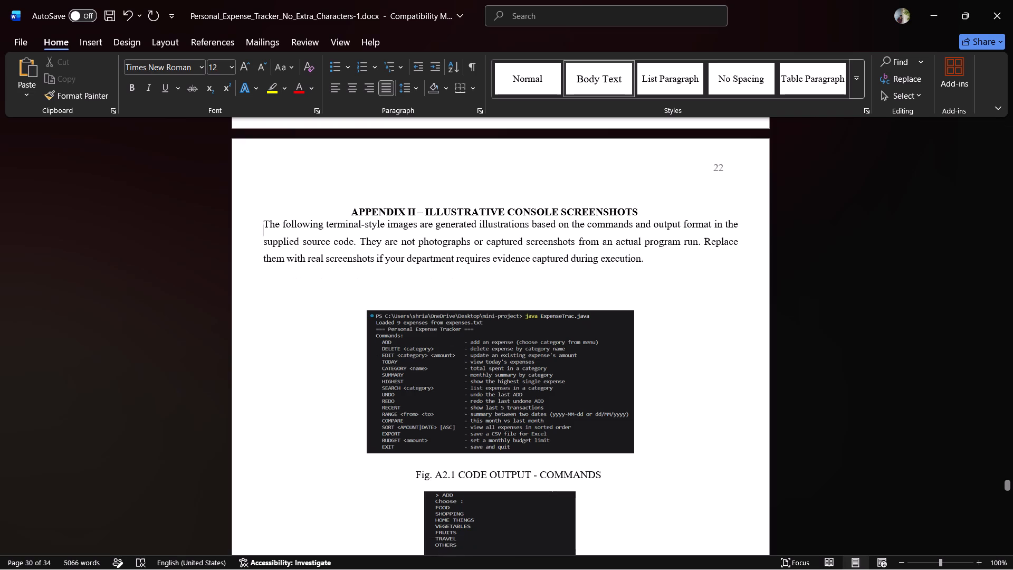
pyautogui.hotkey('ctrl', 'z')
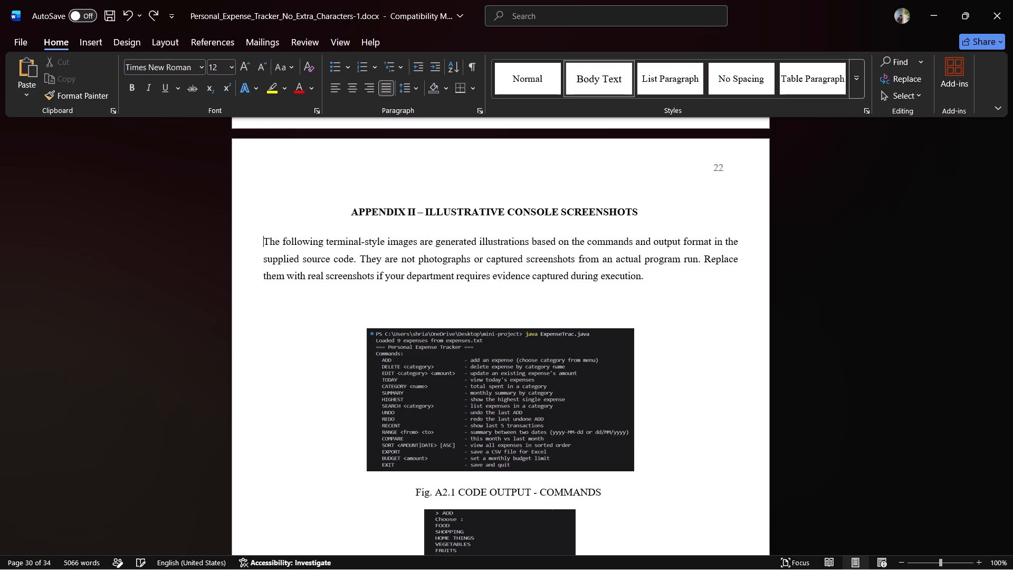
# Give the whole Appendix II introductory paragraph a small left indent, with no extra first-line indent.
pyautogui.press('Tab')
pyautogui.press('Tab')
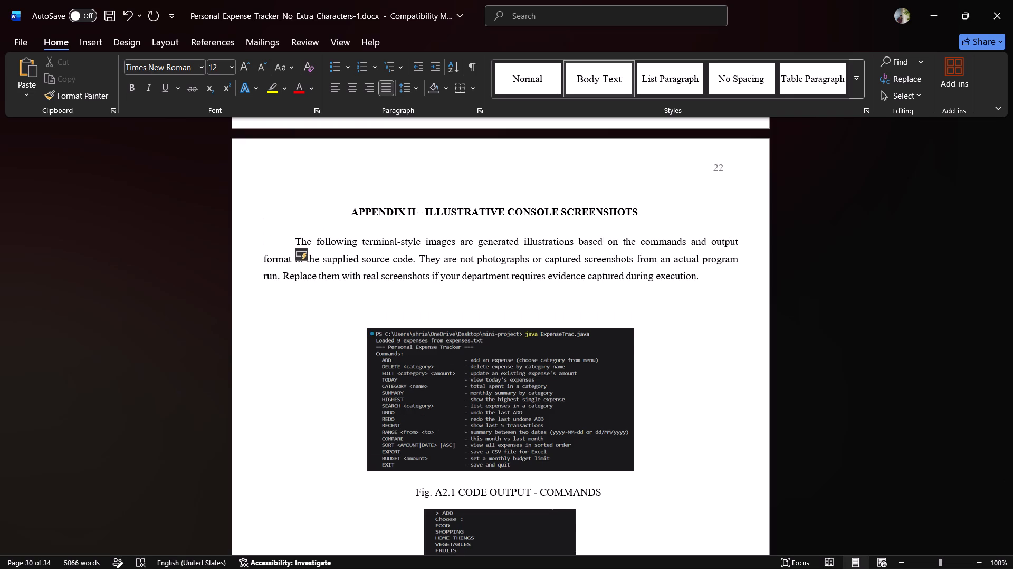
pyautogui.press('Tab')
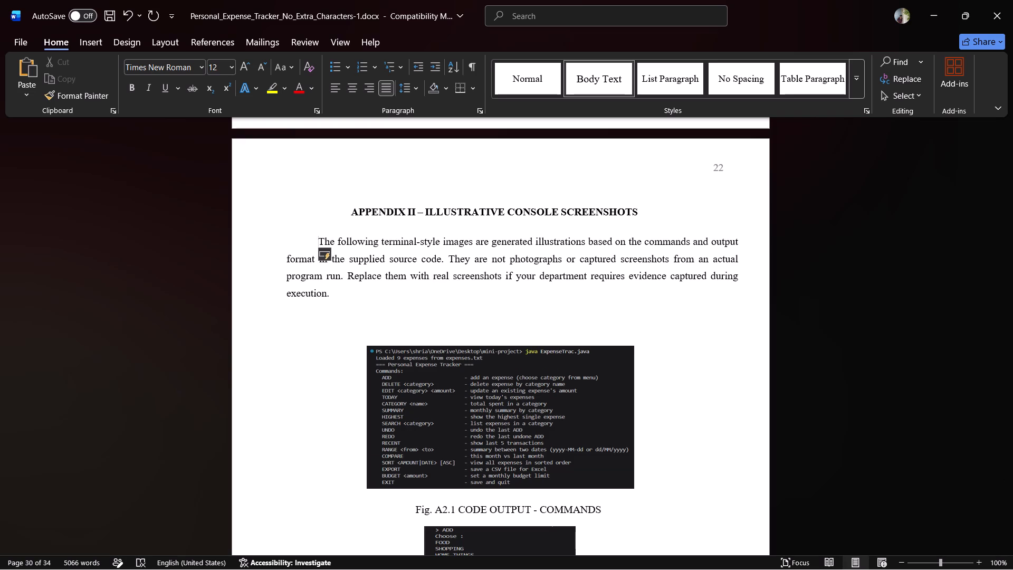
pyautogui.press('BackSpace')
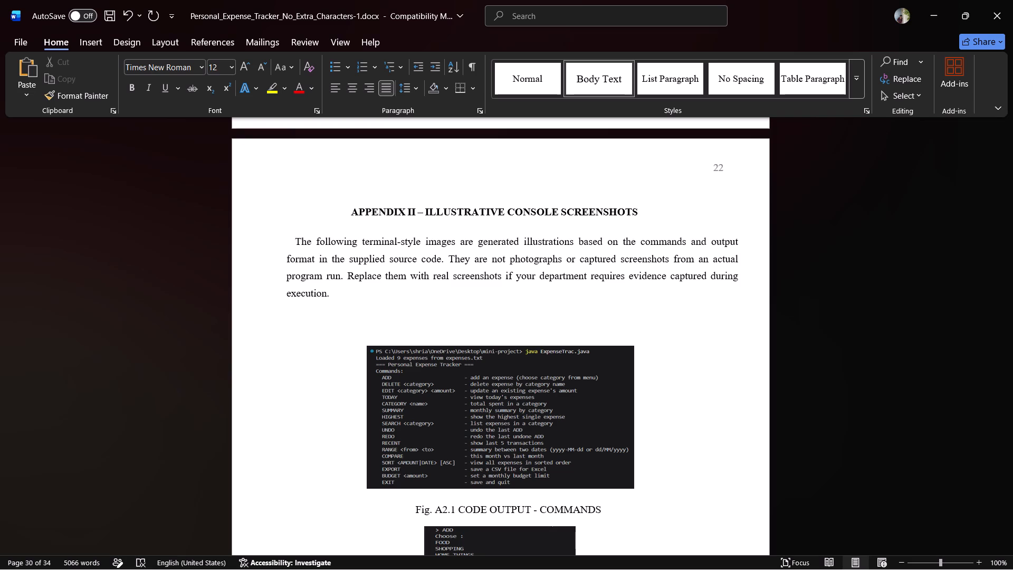
pyautogui.press('BackSpace')
pyautogui.press('Tab')
pyautogui.press('Tab')
pyautogui.press('Tab')
pyautogui.press('Tab')
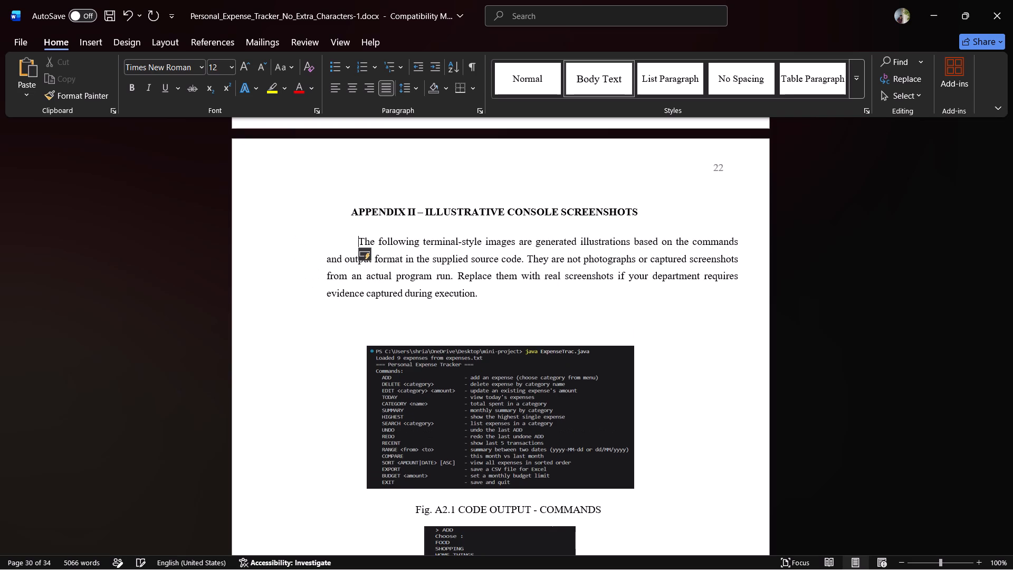
pyautogui.press('BackSpace')
pyautogui.press('BackSpace')
pyautogui.press('BackSpace')
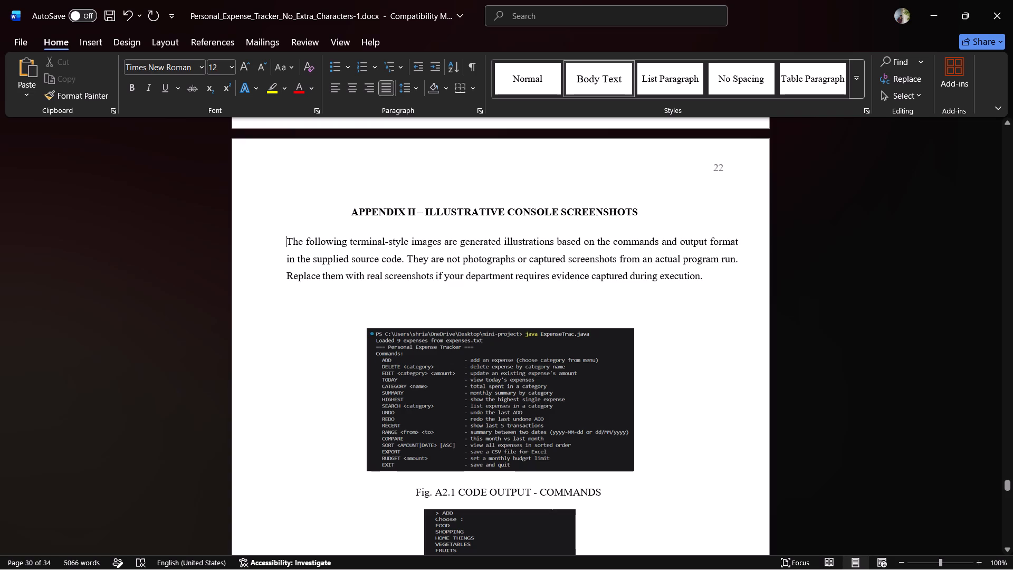
# Return to the Declaration page and place the cursor after the first student's roll number in the signature block.
pyautogui.moveTo(1011, 482); pyautogui.dragTo(1009, 131)
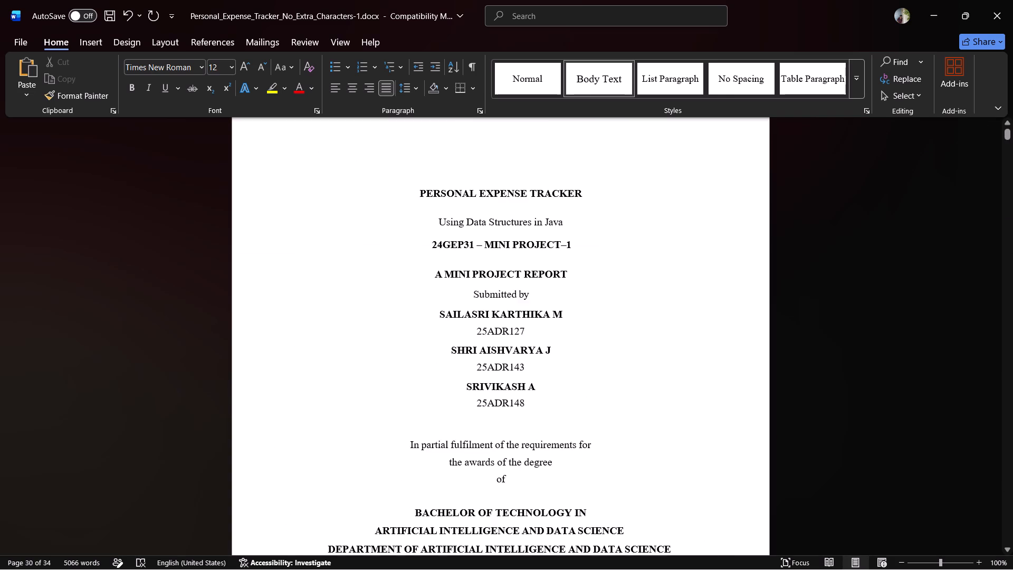
pyautogui.scroll(-20, 836, 344)
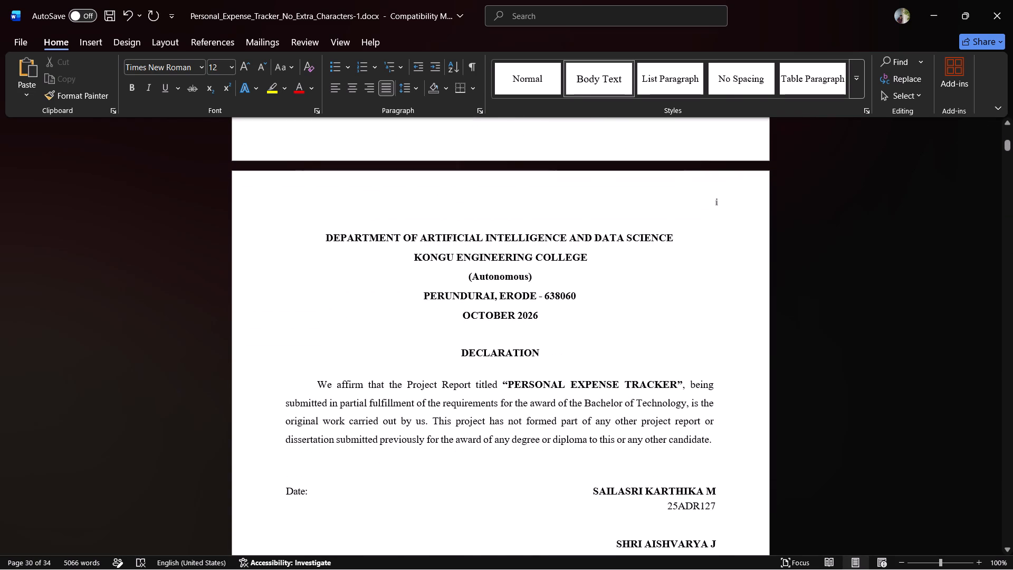
pyautogui.scroll(-7, 837, 343)
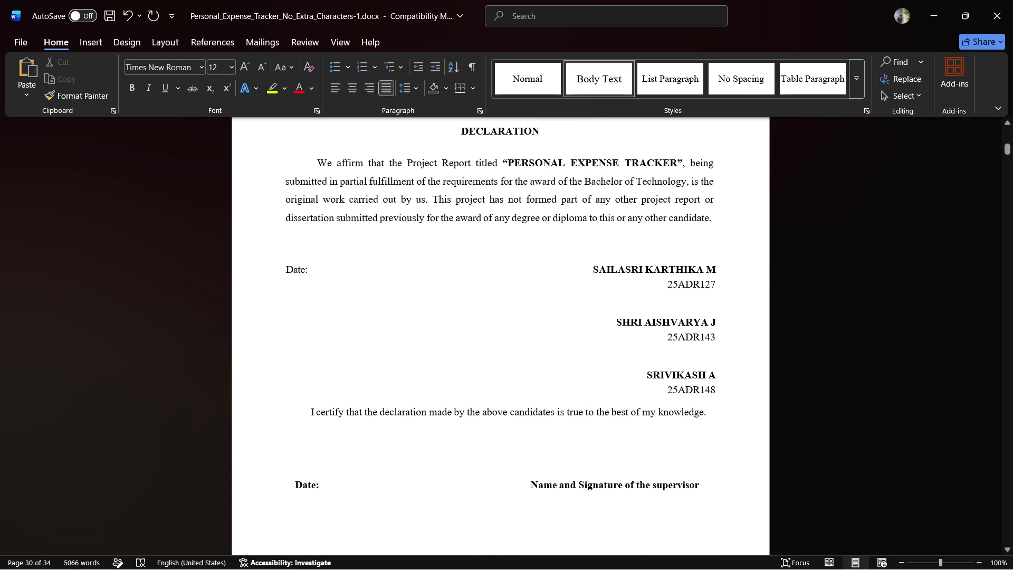
pyautogui.scroll(-3, 813, 351)
pyautogui.scroll(3, 813, 351)
pyautogui.click(720, 287)
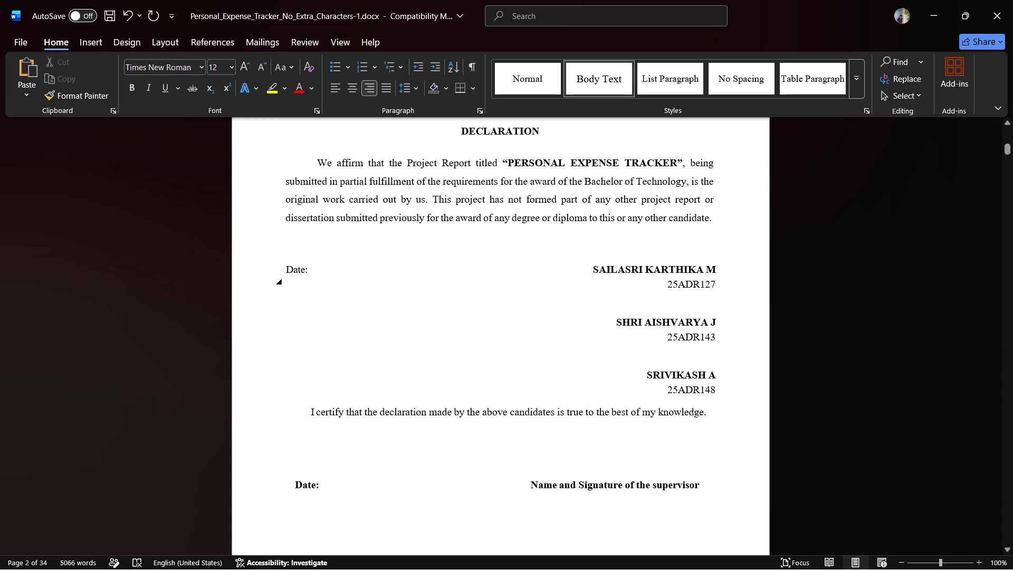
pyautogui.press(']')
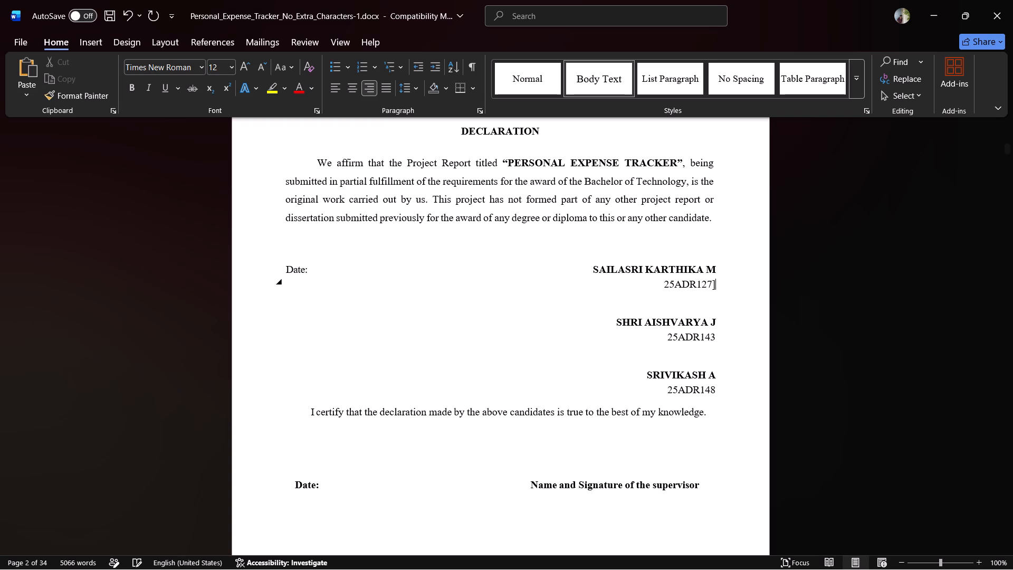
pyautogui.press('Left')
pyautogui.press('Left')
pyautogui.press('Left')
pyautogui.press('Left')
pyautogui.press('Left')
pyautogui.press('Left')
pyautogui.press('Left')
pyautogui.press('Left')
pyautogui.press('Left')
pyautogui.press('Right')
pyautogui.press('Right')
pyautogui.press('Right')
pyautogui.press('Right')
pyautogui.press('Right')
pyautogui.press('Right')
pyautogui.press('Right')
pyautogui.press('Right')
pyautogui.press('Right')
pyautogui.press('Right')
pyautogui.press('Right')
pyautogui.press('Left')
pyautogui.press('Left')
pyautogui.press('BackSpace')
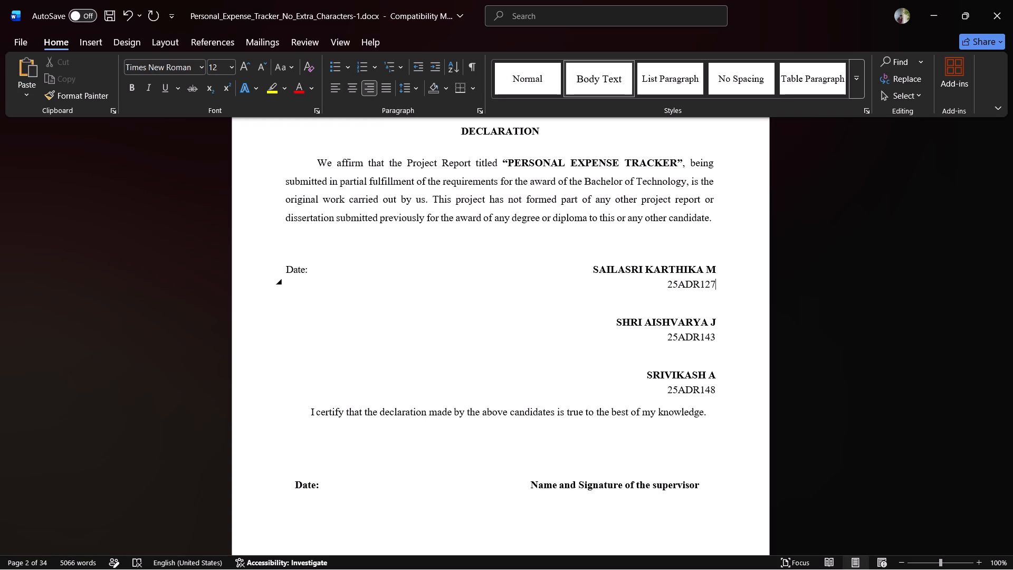
# Enclose the first student's roll number on the Declaration page in parentheses.
pyautogui.hotkey('shift', ')')
pyautogui.press('Left')
pyautogui.press('Left')
pyautogui.press('Left')
pyautogui.press('Left')
pyautogui.press('Left')
pyautogui.press('Left')
pyautogui.press('Left')
pyautogui.press('Left')
pyautogui.press('Left')
pyautogui.hotkey('shift', '(')
# Enclose the second student's roll number on the Declaration page in parentheses.
pyautogui.press('Down')
pyautogui.press('Down')
pyautogui.press('Right')
pyautogui.press('Right')
pyautogui.press('Right')
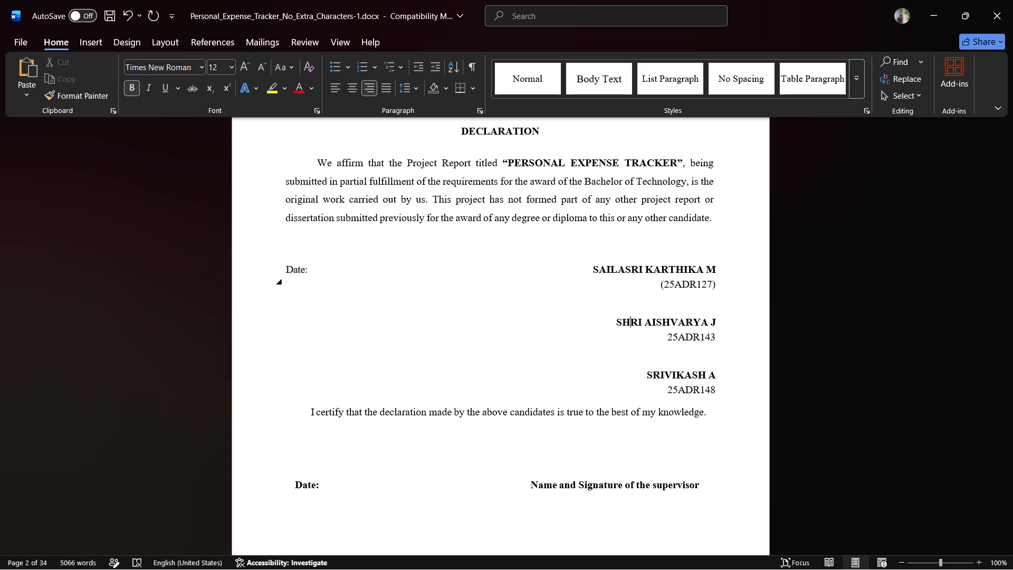
pyautogui.press('Down')
pyautogui.hotkey('shift', '(')
pyautogui.press('Right')
pyautogui.press('Right')
pyautogui.press('Right')
pyautogui.press('Right')
pyautogui.press('Right')
pyautogui.press('Right')
pyautogui.press('Right')
pyautogui.press('Right')
pyautogui.hotkey('shift', ')')
# Enclose the third student's roll number on the Declaration page in parentheses.
pyautogui.press('Down')
pyautogui.press('Down')
pyautogui.press('Right')
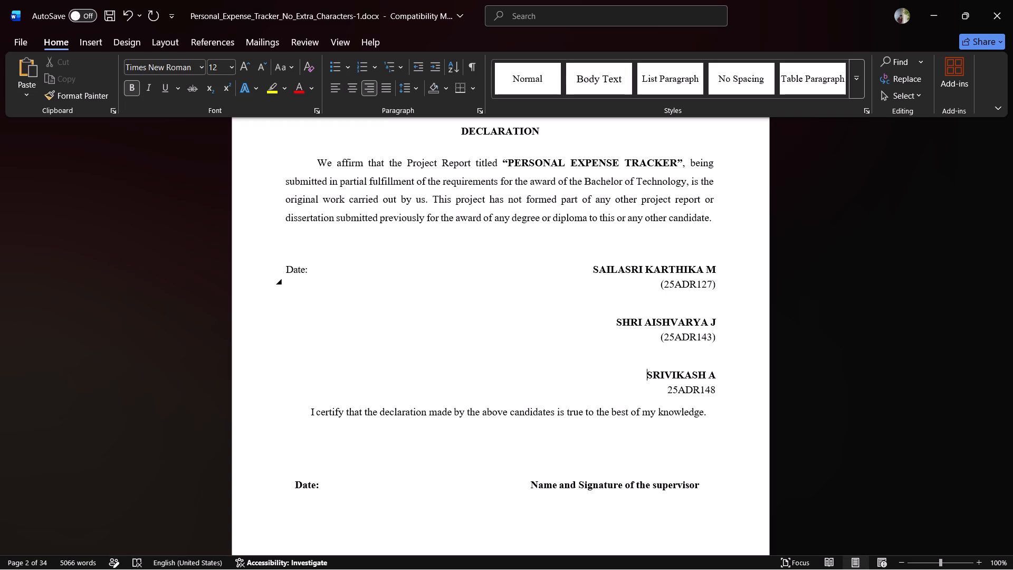
pyautogui.press('Down')
pyautogui.hotkey('shift', '(')
pyautogui.press('Right')
pyautogui.press('Right')
pyautogui.press('Right')
pyautogui.press('Right')
pyautogui.press('Right')
pyautogui.press('Right')
pyautogui.press('Right')
pyautogui.press('Right')
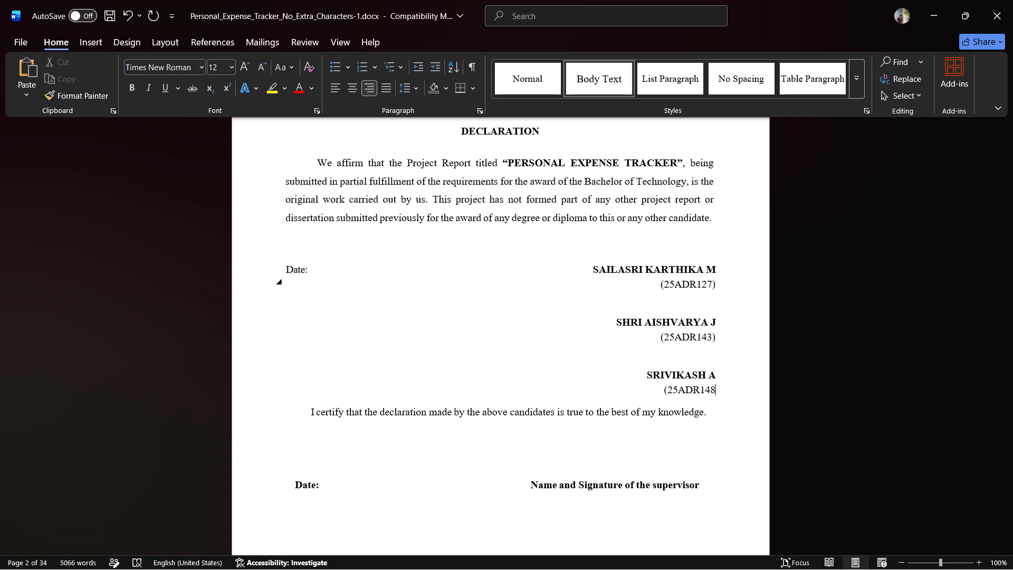
pyautogui.hotkey('shift', ')')
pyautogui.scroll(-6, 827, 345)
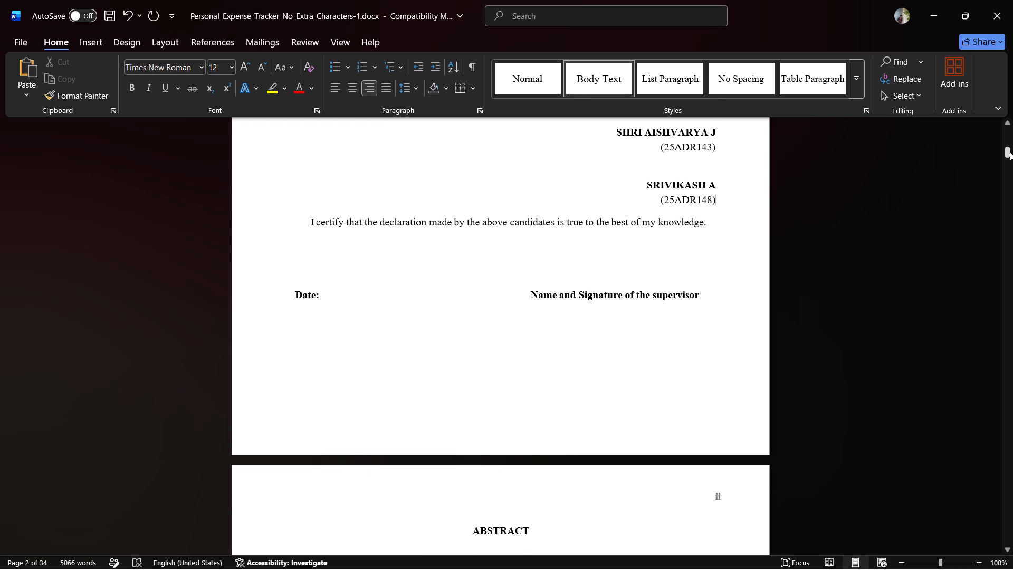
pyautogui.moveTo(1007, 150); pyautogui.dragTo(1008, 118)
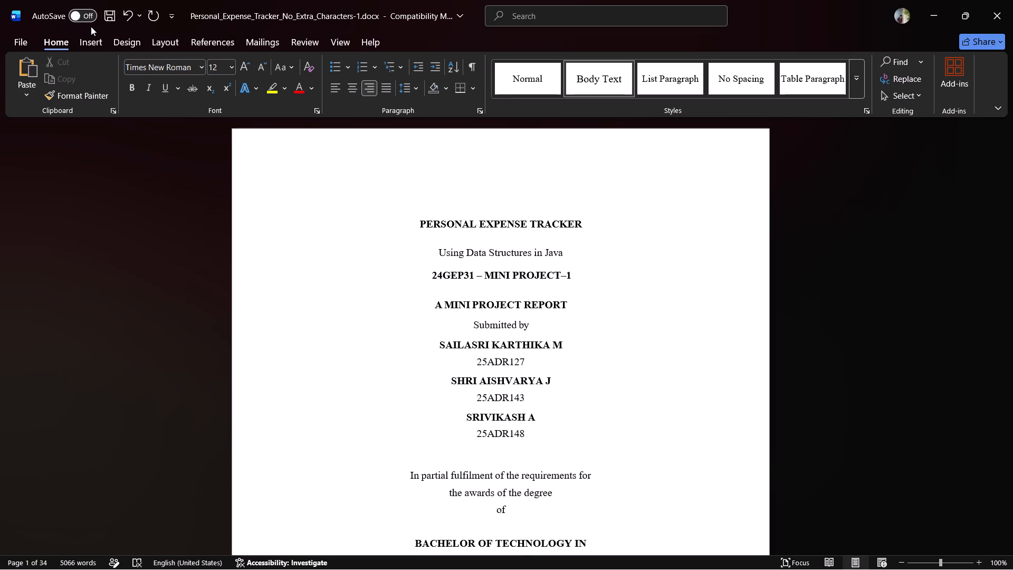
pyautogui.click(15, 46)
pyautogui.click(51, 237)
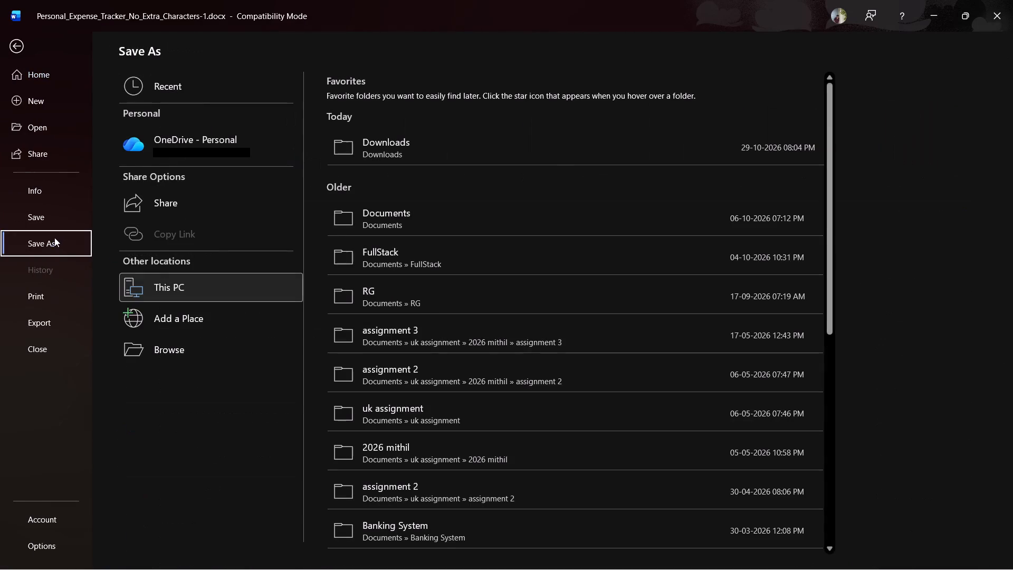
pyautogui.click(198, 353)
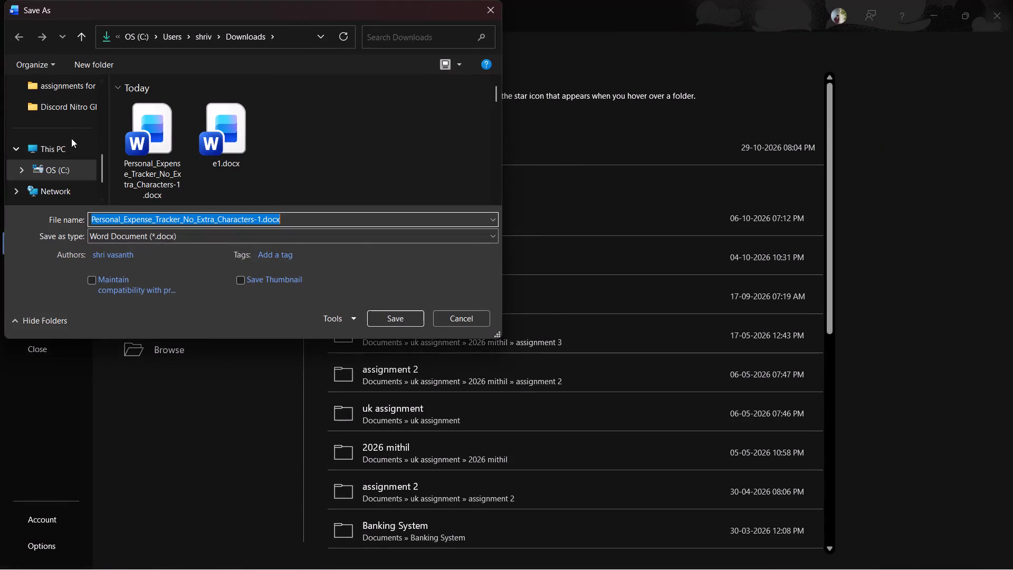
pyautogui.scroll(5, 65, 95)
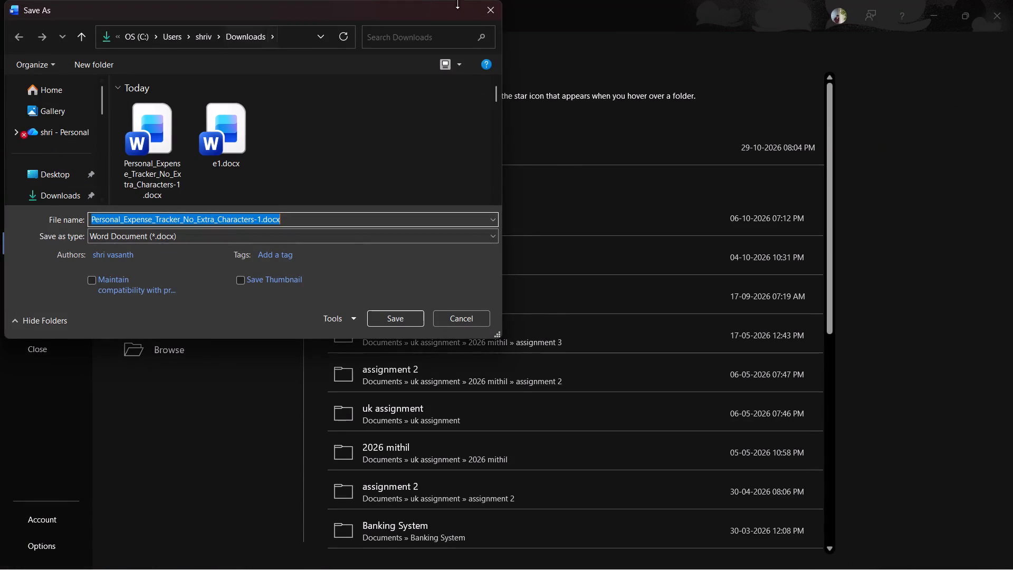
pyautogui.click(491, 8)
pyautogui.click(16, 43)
# Insert a blank line between the paragraph below Figure 3.2 and the 3.3 Structures and Algorithms heading.
pyautogui.scroll(-1, 1000, 274)
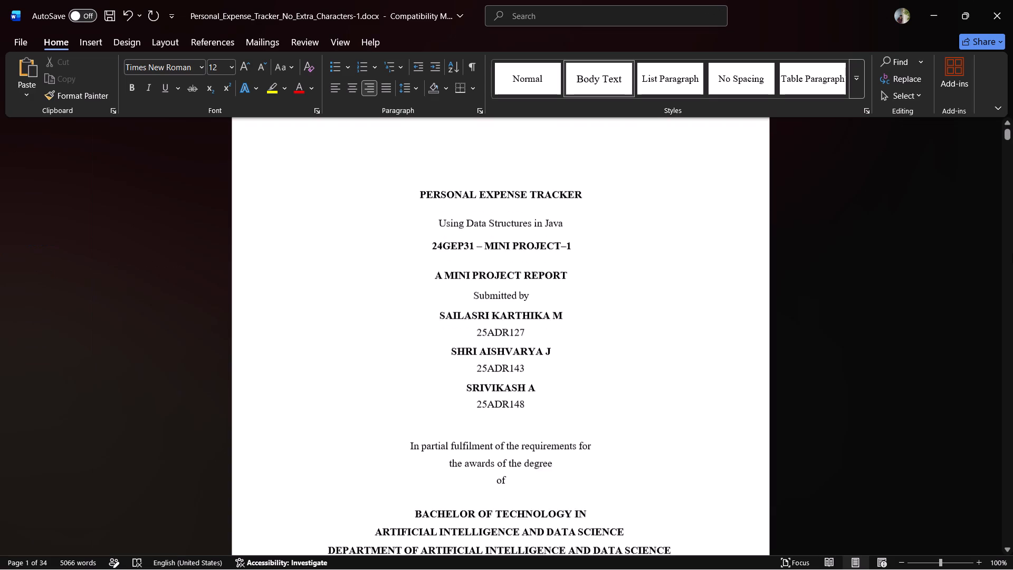
pyautogui.scroll(-1, 1012, 254)
pyautogui.moveTo(1006, 136); pyautogui.dragTo(1012, 195)
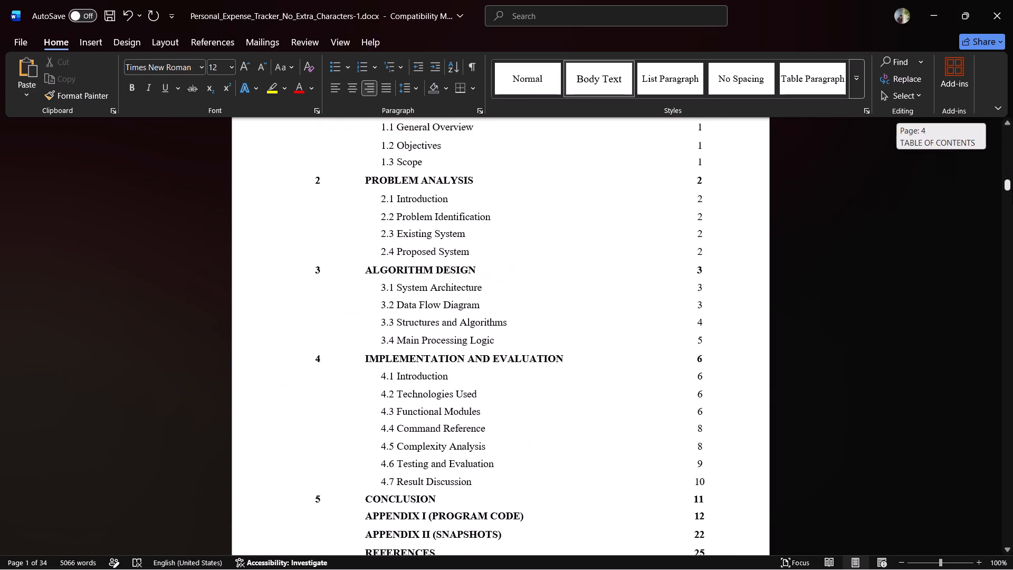
pyautogui.moveTo(1012, 195); pyautogui.dragTo(1009, 243)
pyautogui.scroll(-13, 971, 263)
pyautogui.scroll(-8, 891, 251)
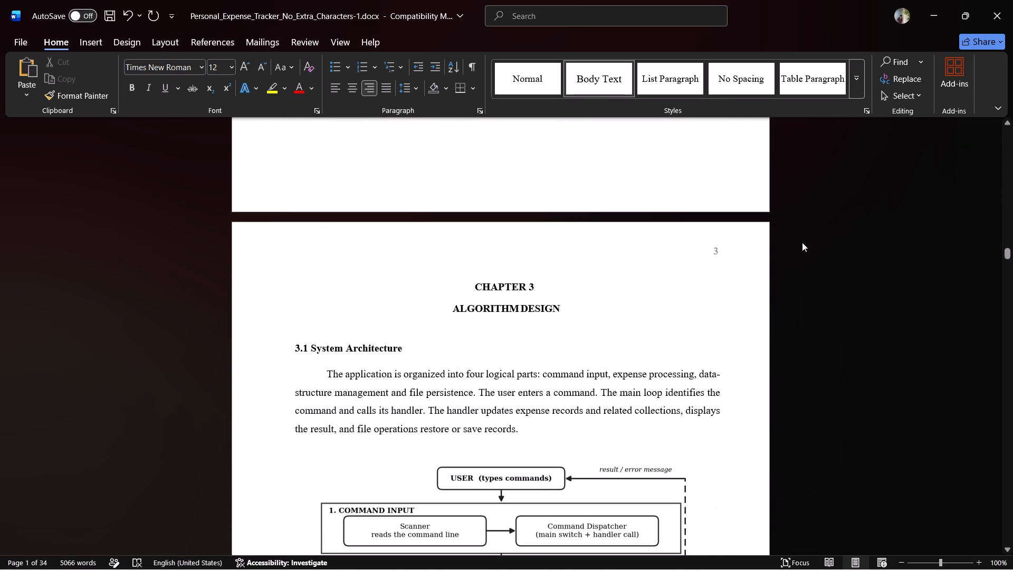
pyautogui.scroll(-5, 642, 290)
pyautogui.scroll(-19, 657, 303)
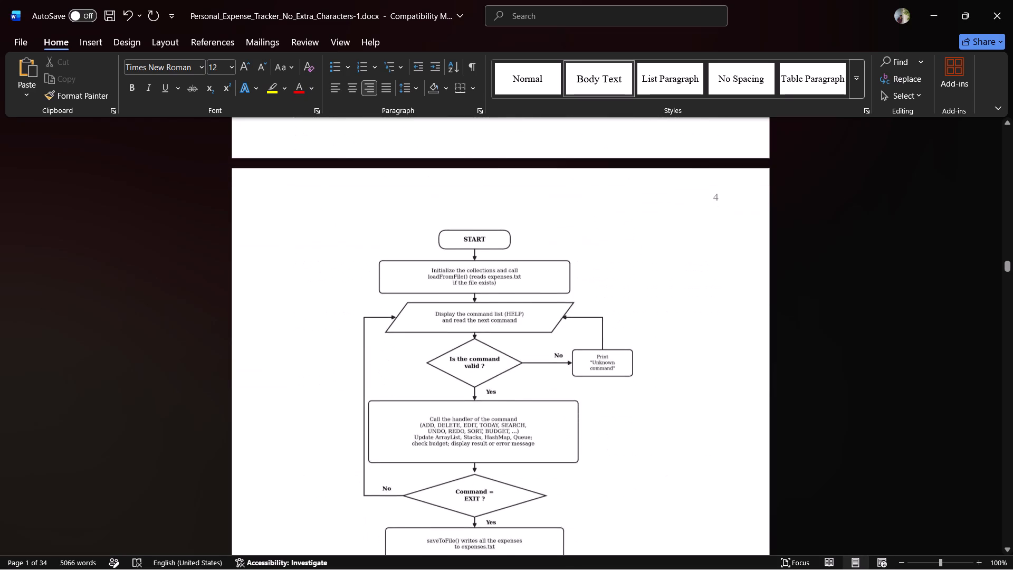
pyautogui.scroll(-11, 660, 296)
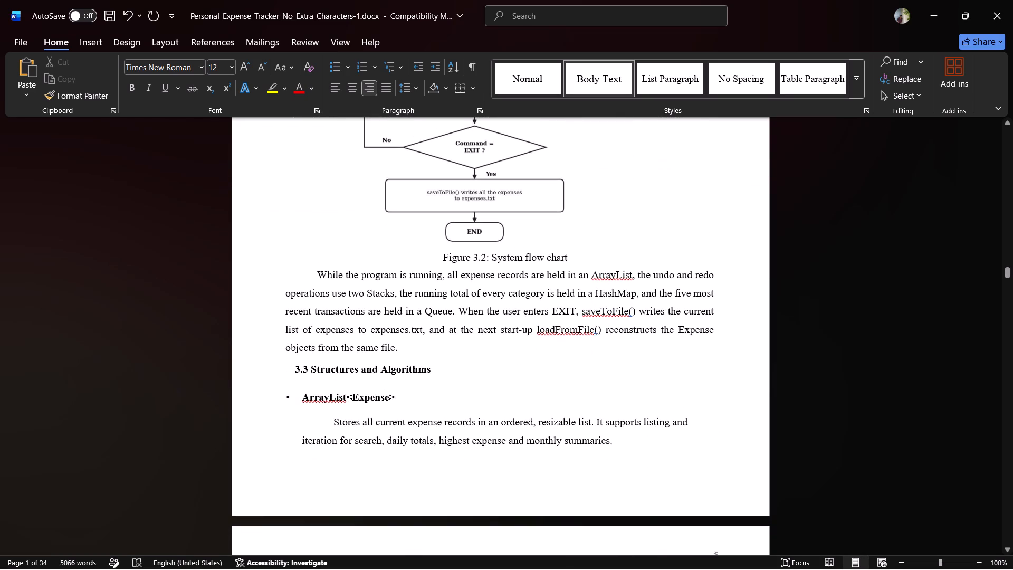
pyautogui.click(412, 349)
pyautogui.press('Return')
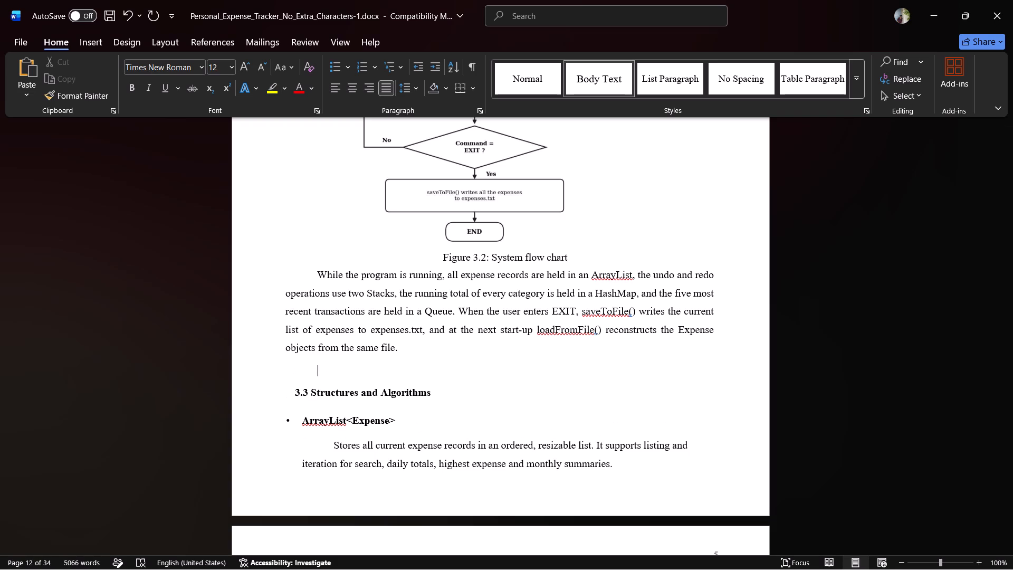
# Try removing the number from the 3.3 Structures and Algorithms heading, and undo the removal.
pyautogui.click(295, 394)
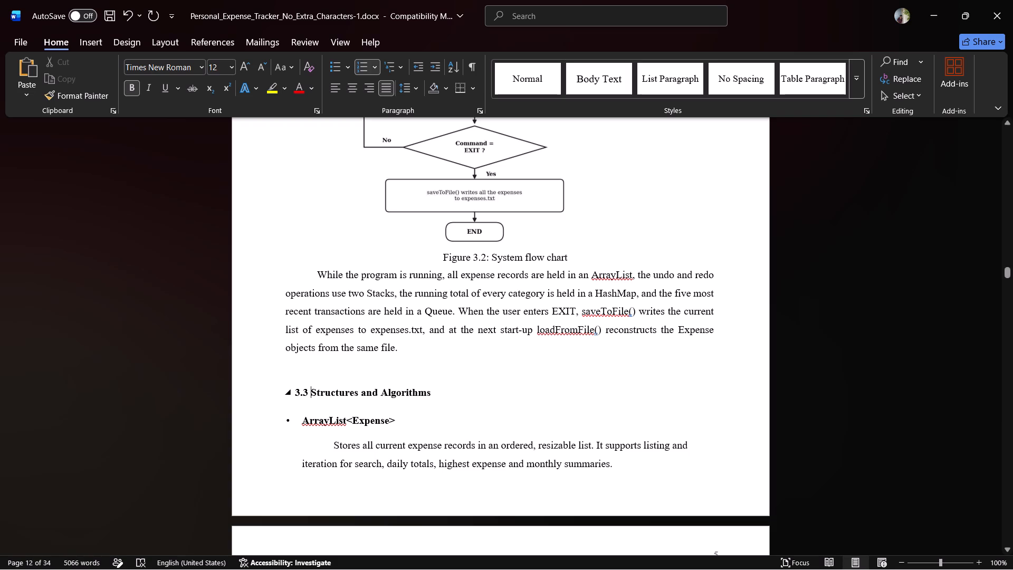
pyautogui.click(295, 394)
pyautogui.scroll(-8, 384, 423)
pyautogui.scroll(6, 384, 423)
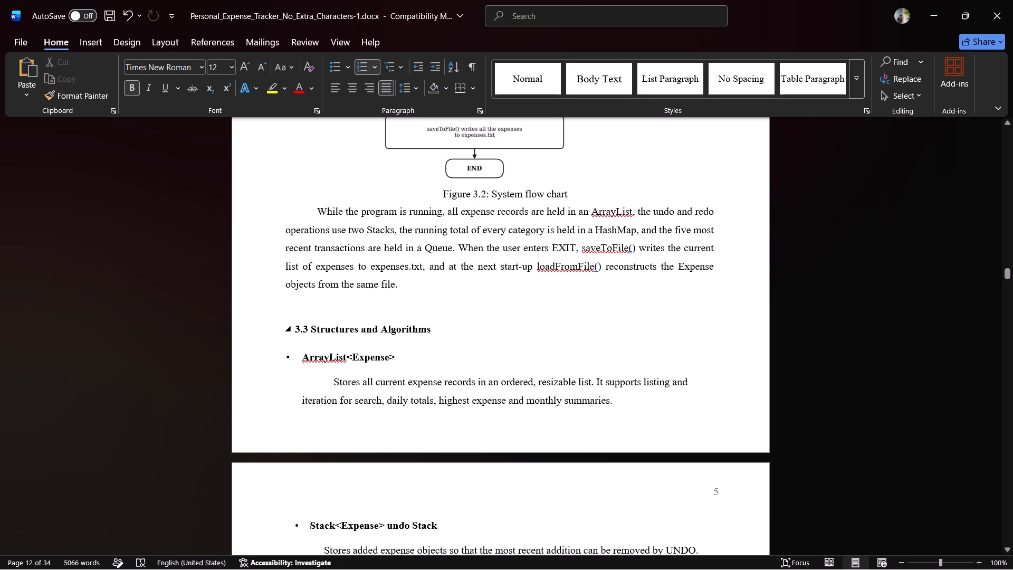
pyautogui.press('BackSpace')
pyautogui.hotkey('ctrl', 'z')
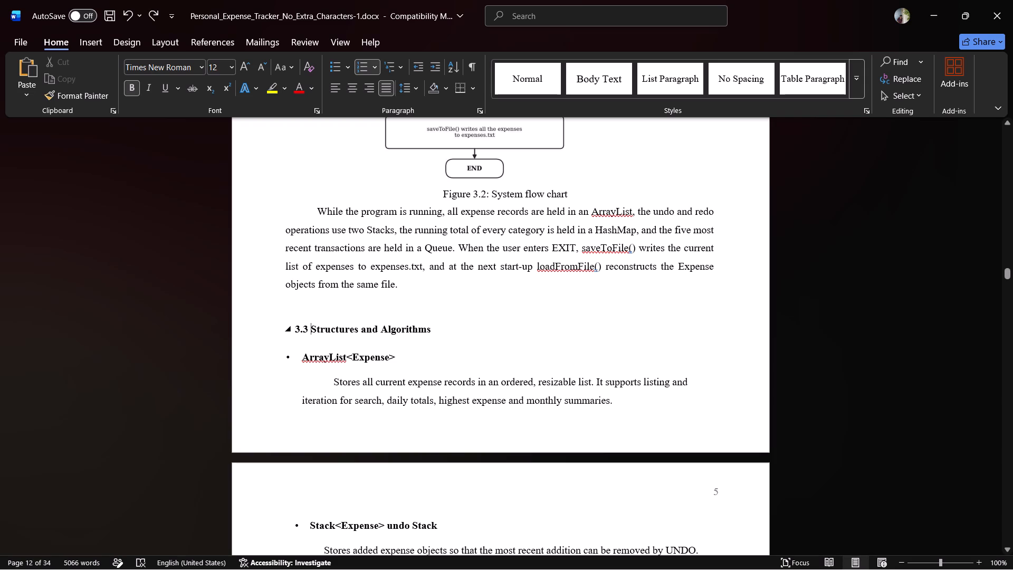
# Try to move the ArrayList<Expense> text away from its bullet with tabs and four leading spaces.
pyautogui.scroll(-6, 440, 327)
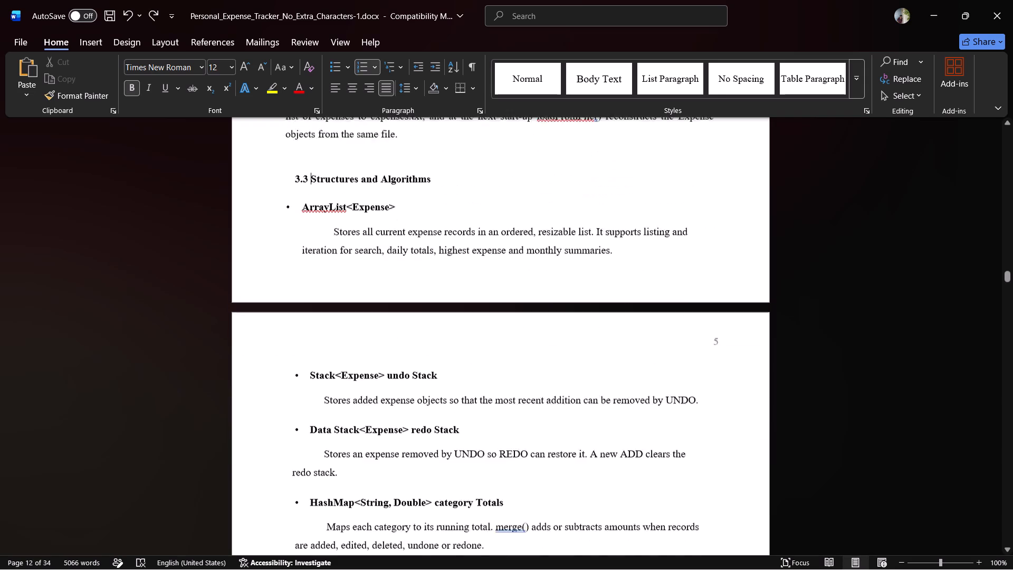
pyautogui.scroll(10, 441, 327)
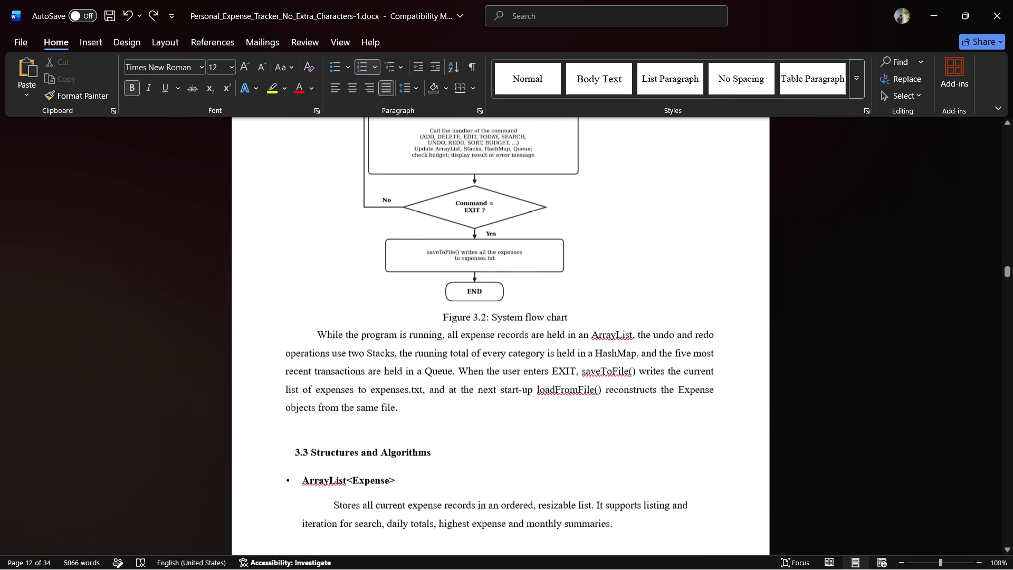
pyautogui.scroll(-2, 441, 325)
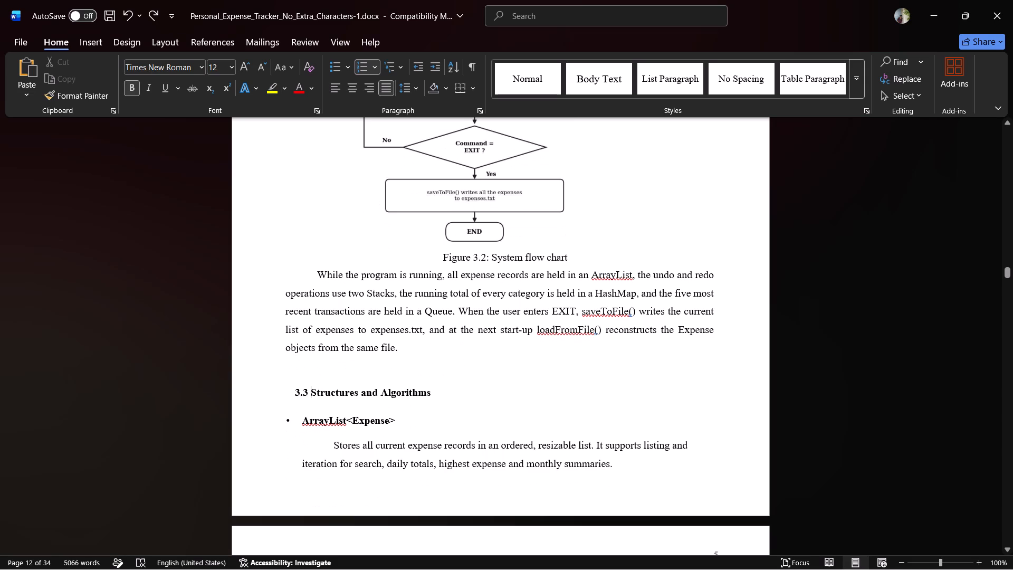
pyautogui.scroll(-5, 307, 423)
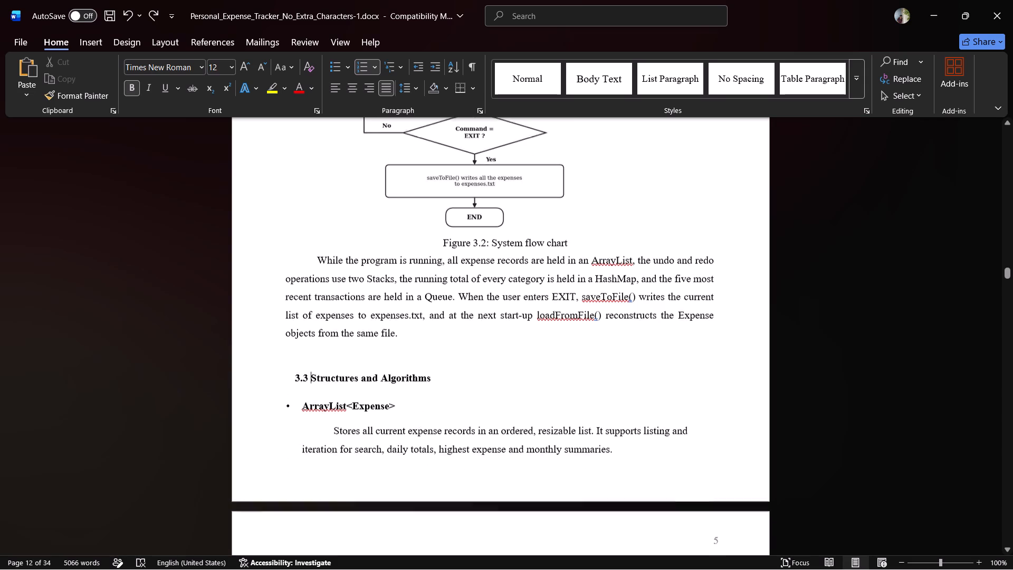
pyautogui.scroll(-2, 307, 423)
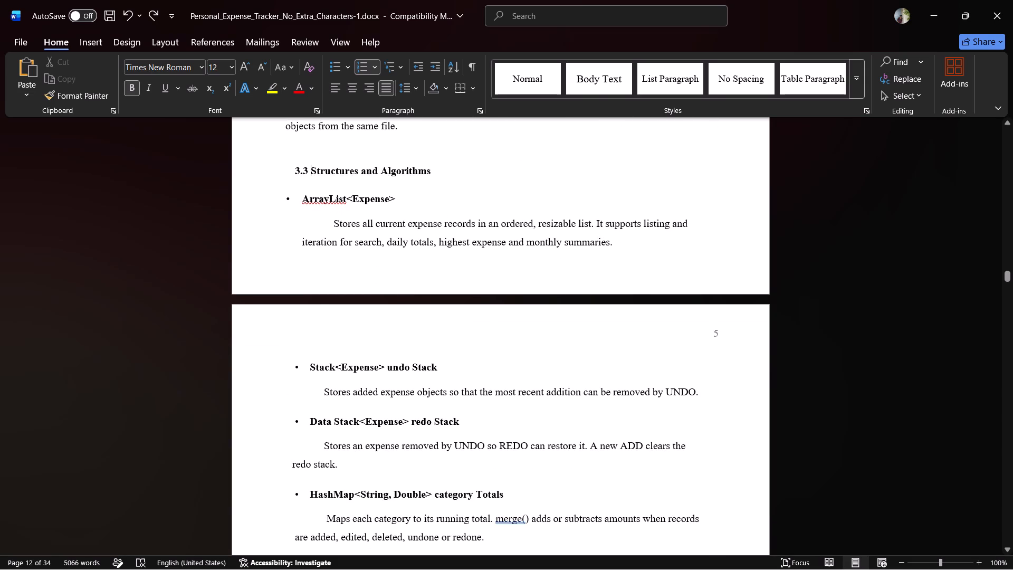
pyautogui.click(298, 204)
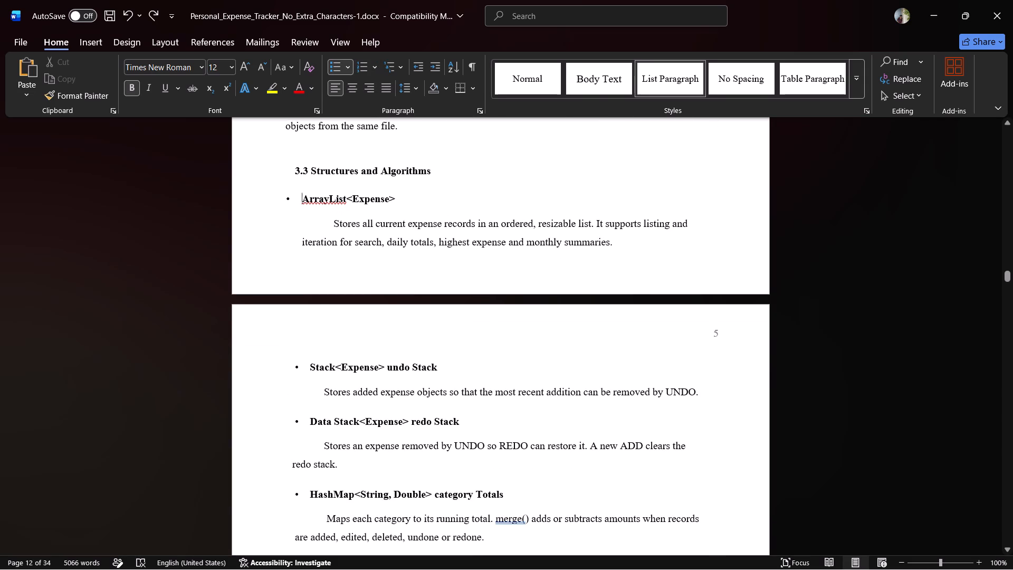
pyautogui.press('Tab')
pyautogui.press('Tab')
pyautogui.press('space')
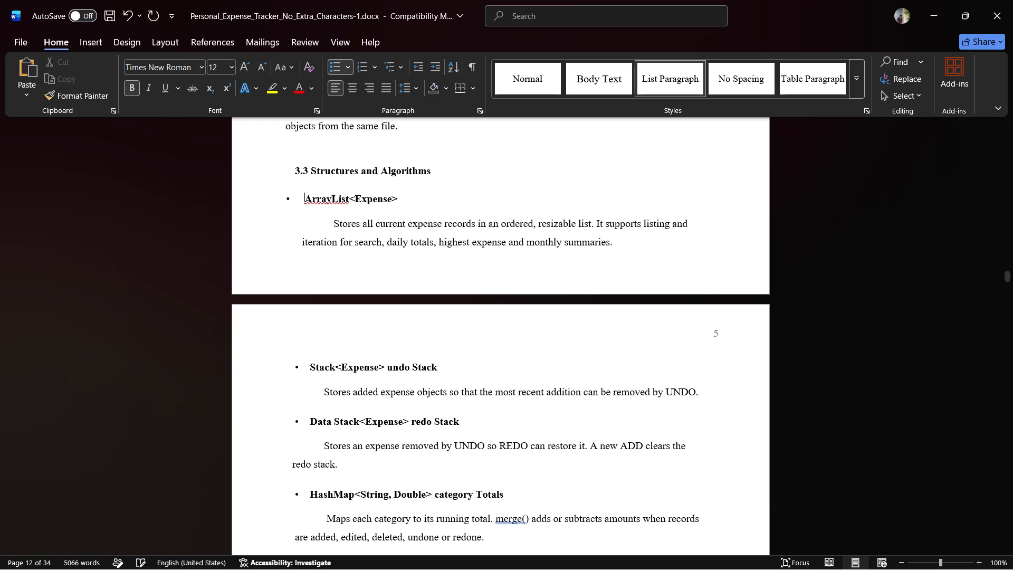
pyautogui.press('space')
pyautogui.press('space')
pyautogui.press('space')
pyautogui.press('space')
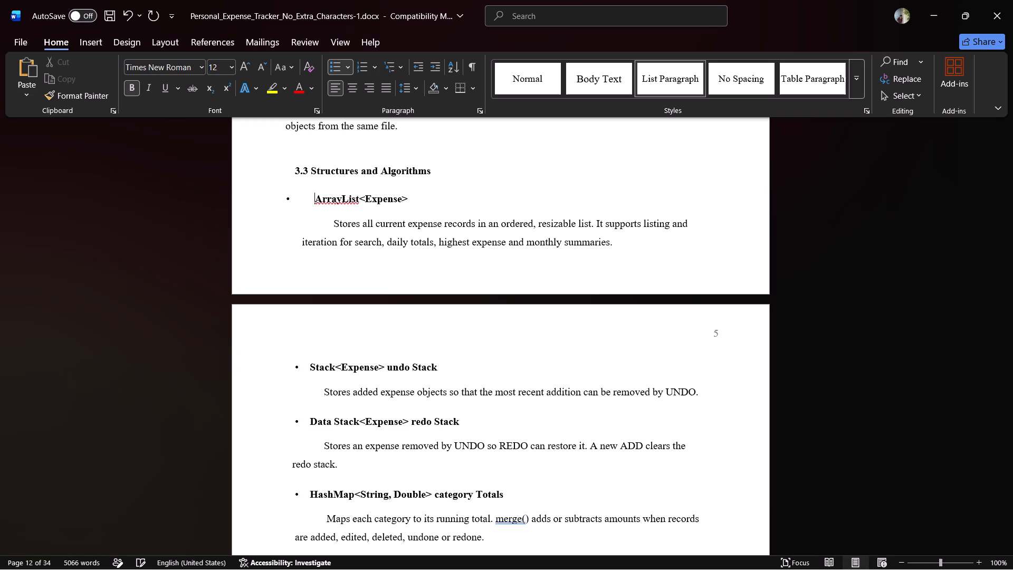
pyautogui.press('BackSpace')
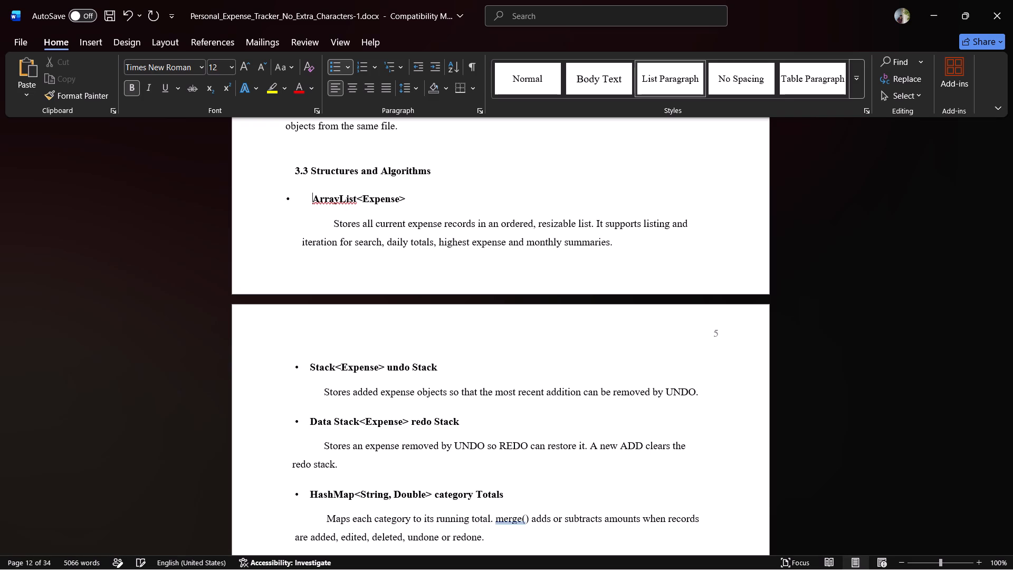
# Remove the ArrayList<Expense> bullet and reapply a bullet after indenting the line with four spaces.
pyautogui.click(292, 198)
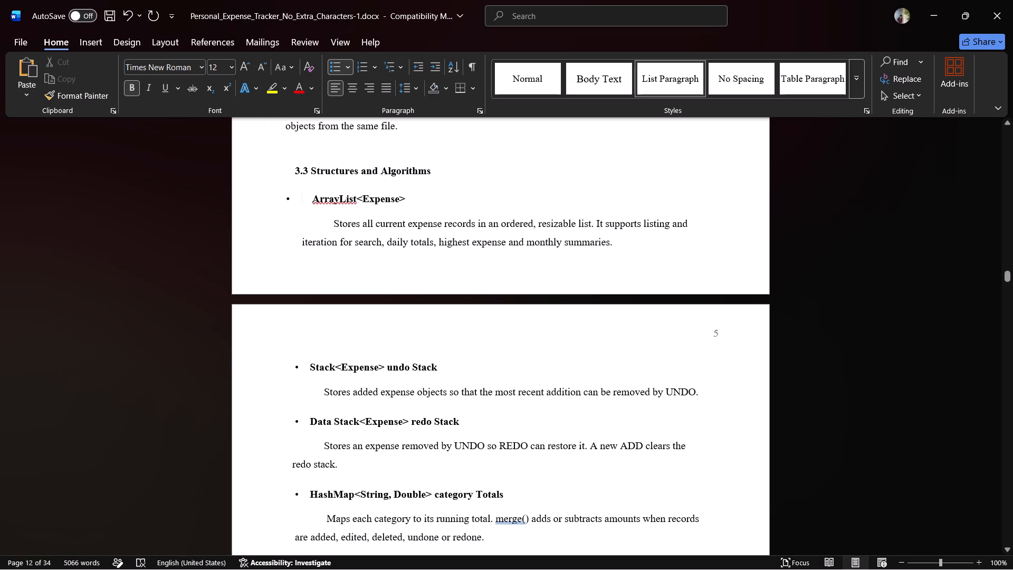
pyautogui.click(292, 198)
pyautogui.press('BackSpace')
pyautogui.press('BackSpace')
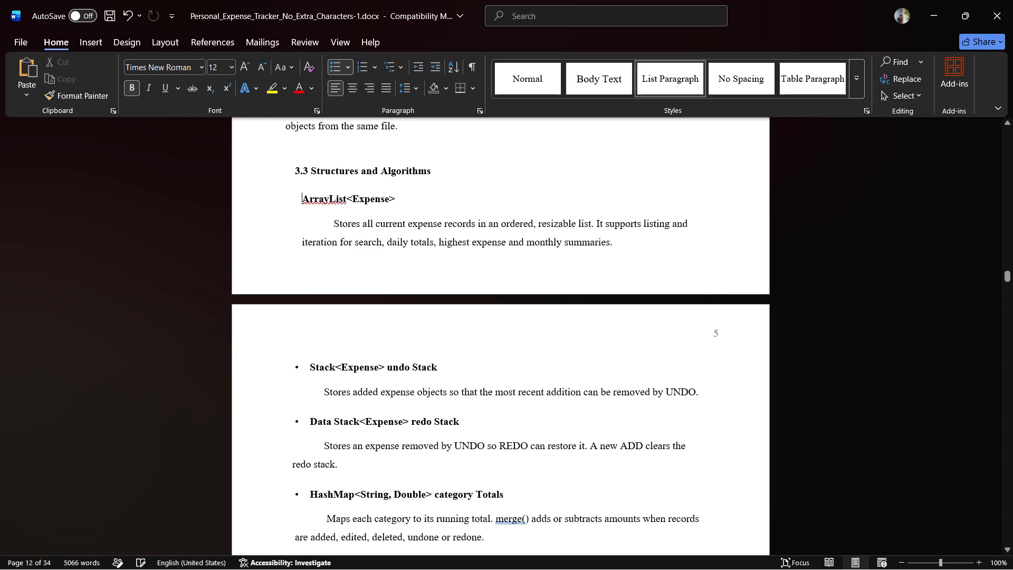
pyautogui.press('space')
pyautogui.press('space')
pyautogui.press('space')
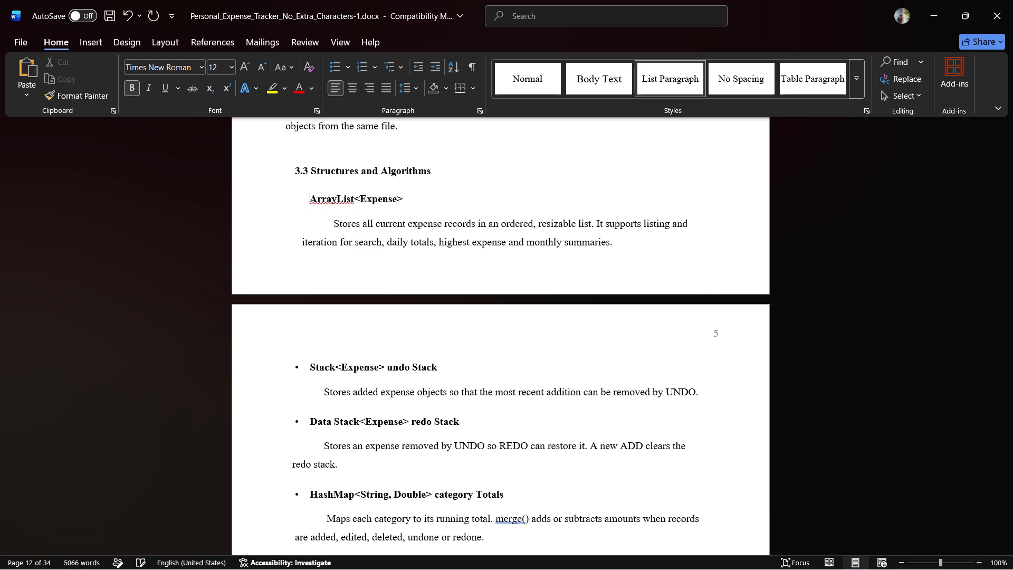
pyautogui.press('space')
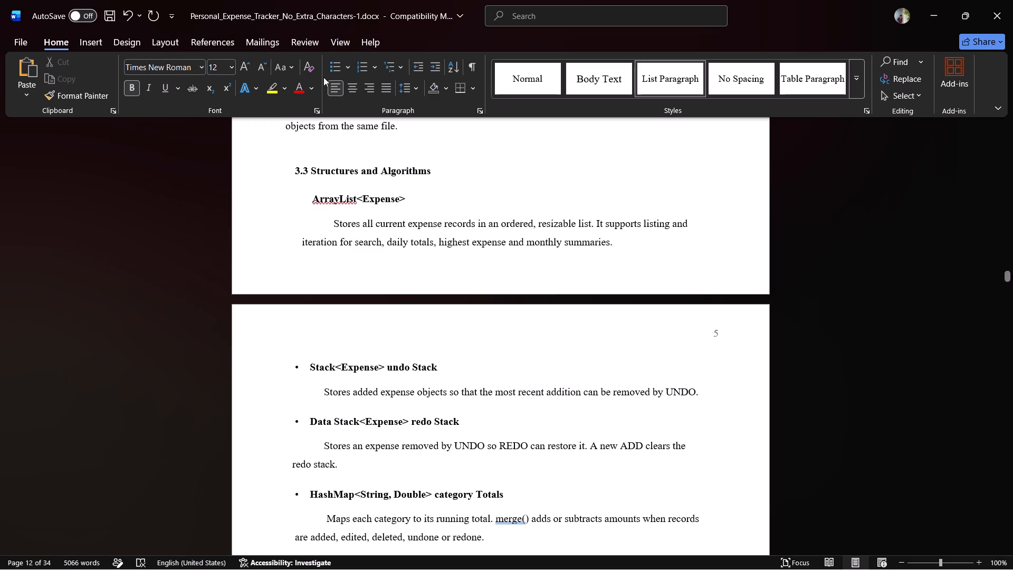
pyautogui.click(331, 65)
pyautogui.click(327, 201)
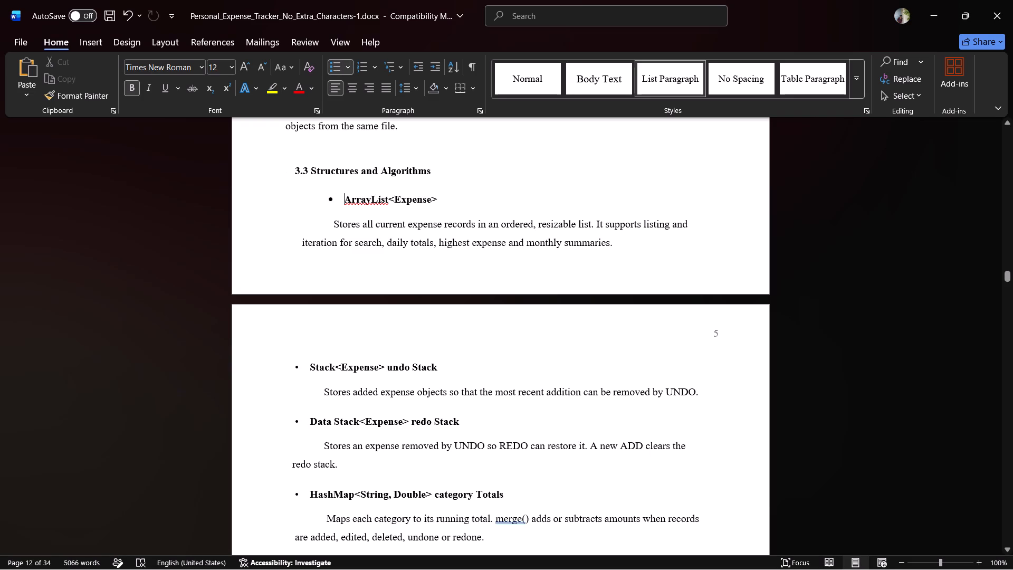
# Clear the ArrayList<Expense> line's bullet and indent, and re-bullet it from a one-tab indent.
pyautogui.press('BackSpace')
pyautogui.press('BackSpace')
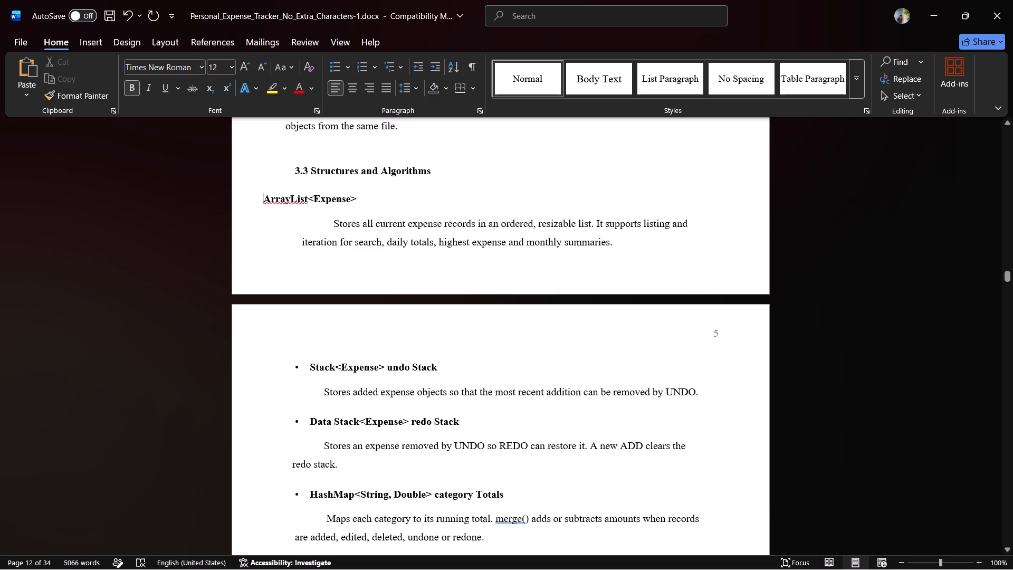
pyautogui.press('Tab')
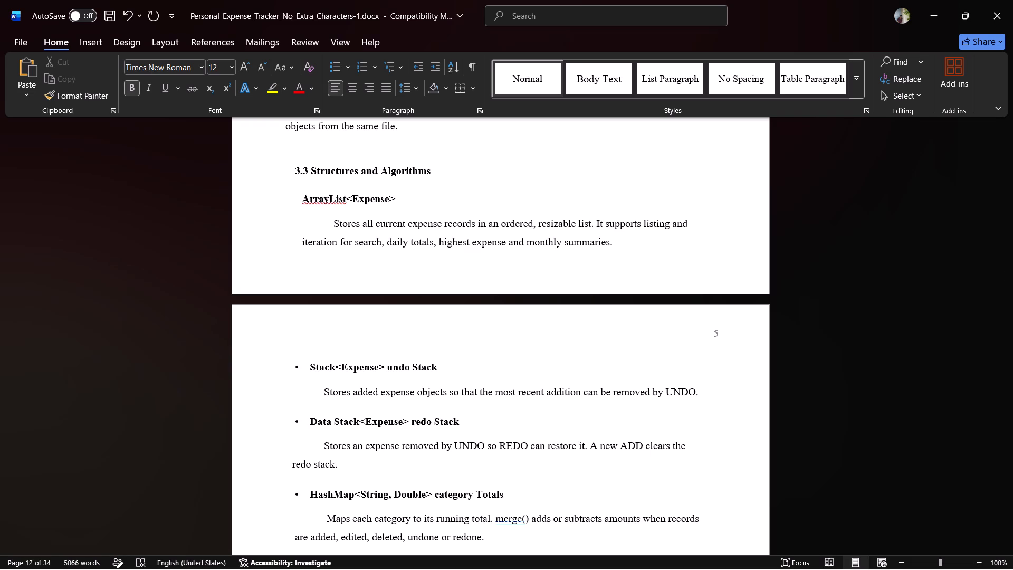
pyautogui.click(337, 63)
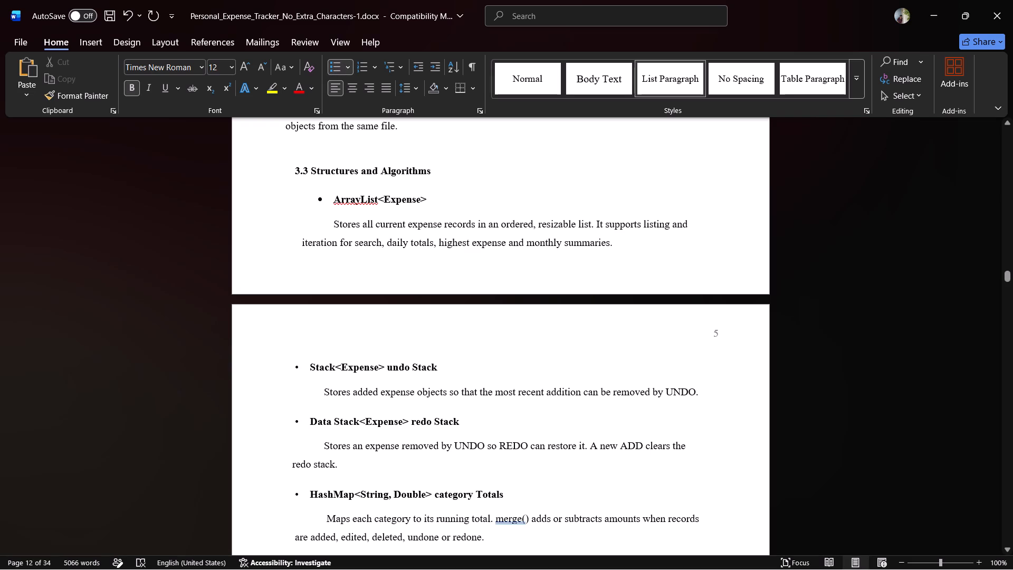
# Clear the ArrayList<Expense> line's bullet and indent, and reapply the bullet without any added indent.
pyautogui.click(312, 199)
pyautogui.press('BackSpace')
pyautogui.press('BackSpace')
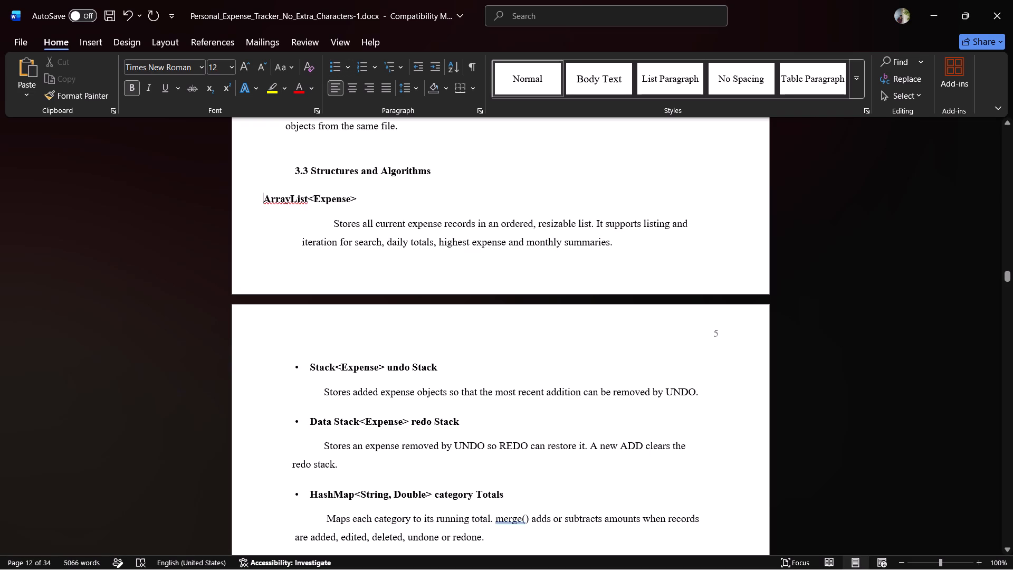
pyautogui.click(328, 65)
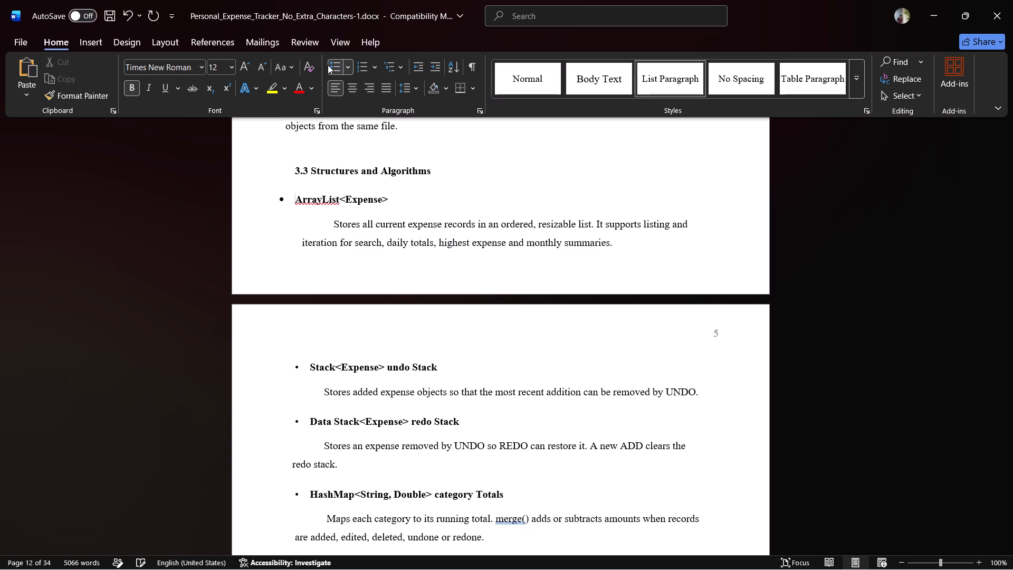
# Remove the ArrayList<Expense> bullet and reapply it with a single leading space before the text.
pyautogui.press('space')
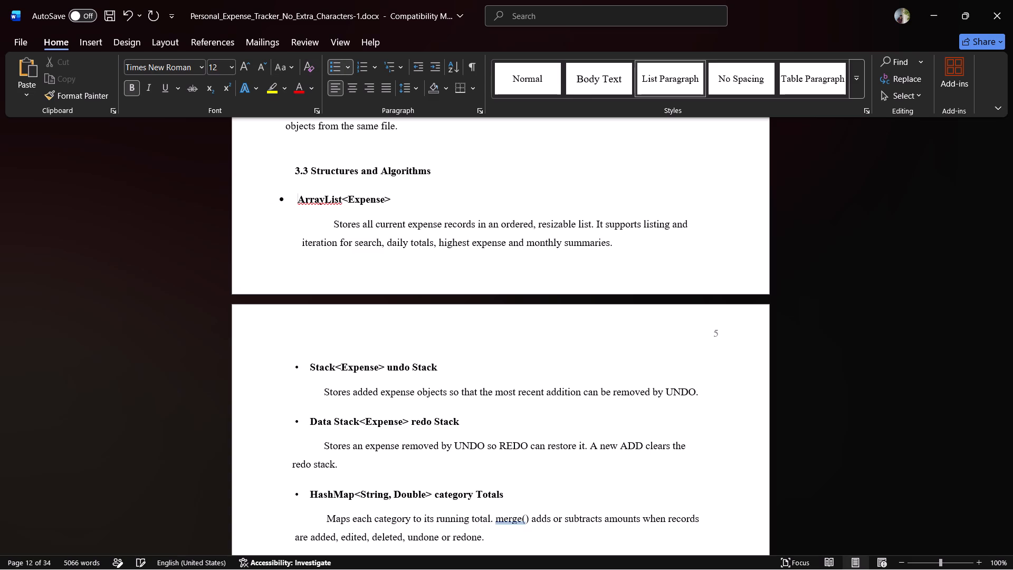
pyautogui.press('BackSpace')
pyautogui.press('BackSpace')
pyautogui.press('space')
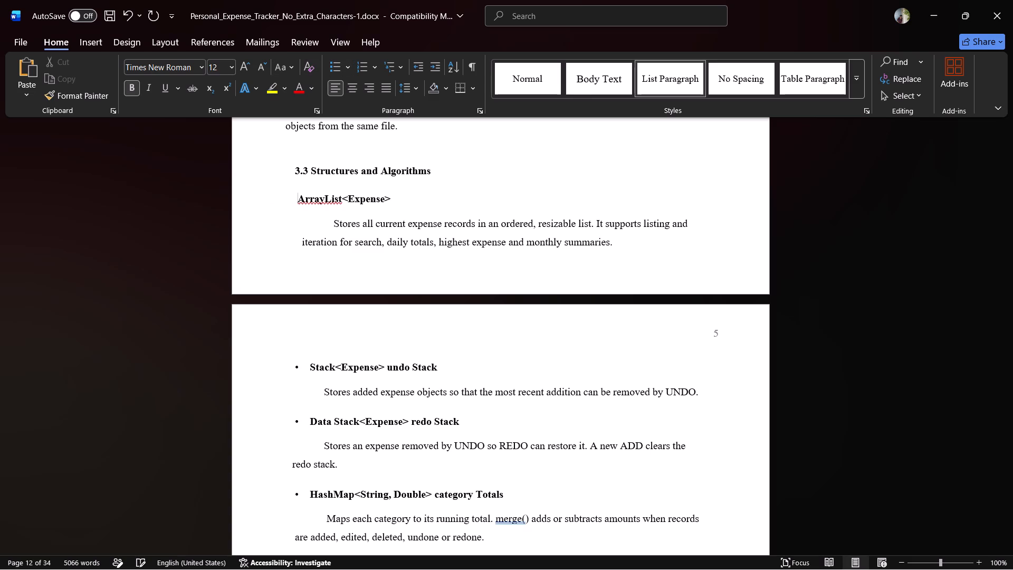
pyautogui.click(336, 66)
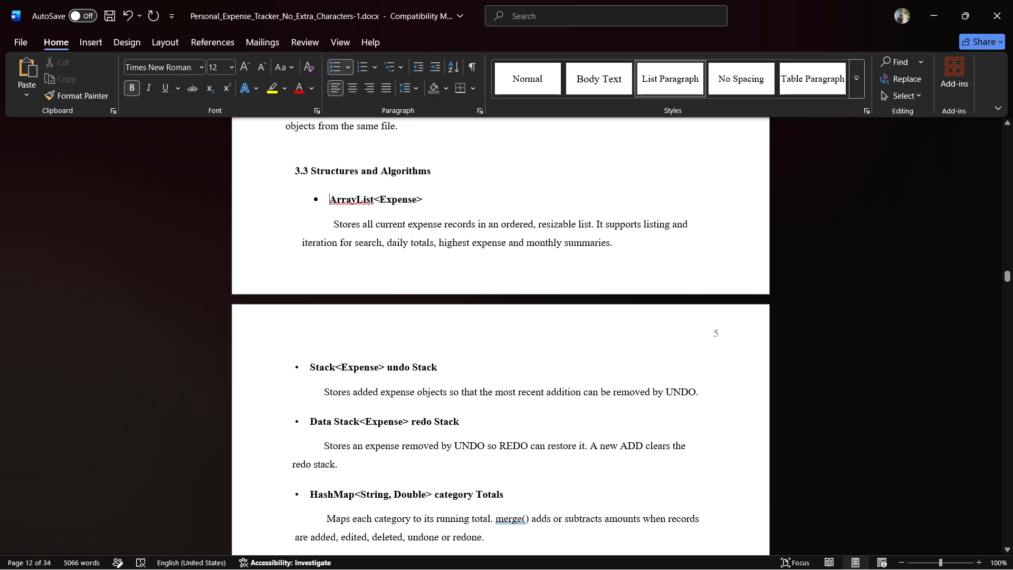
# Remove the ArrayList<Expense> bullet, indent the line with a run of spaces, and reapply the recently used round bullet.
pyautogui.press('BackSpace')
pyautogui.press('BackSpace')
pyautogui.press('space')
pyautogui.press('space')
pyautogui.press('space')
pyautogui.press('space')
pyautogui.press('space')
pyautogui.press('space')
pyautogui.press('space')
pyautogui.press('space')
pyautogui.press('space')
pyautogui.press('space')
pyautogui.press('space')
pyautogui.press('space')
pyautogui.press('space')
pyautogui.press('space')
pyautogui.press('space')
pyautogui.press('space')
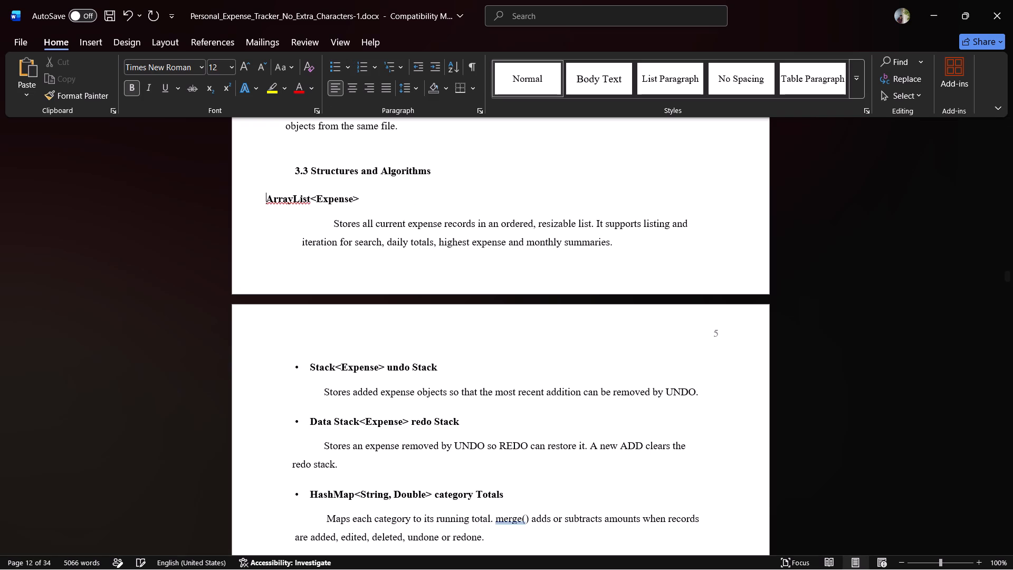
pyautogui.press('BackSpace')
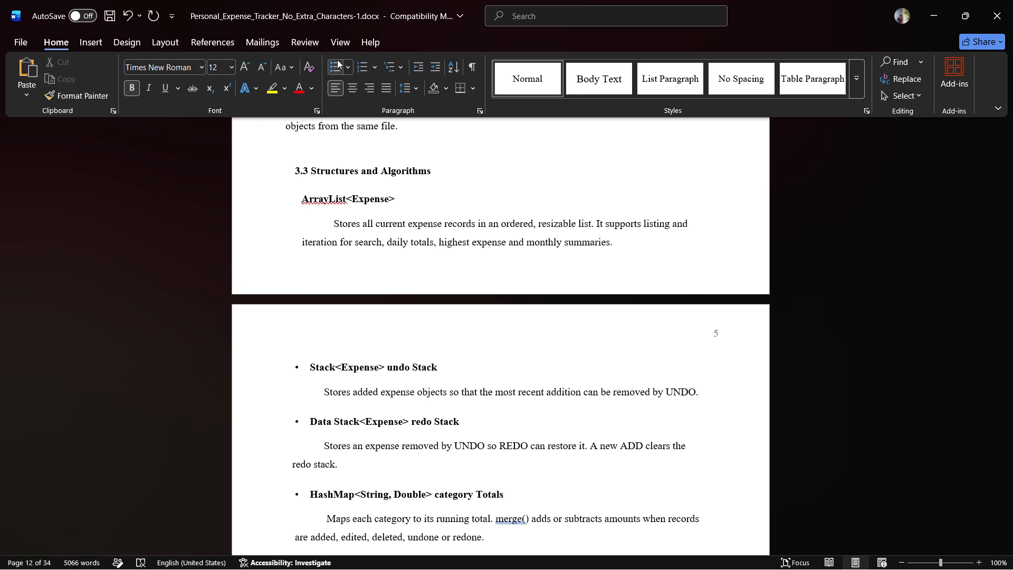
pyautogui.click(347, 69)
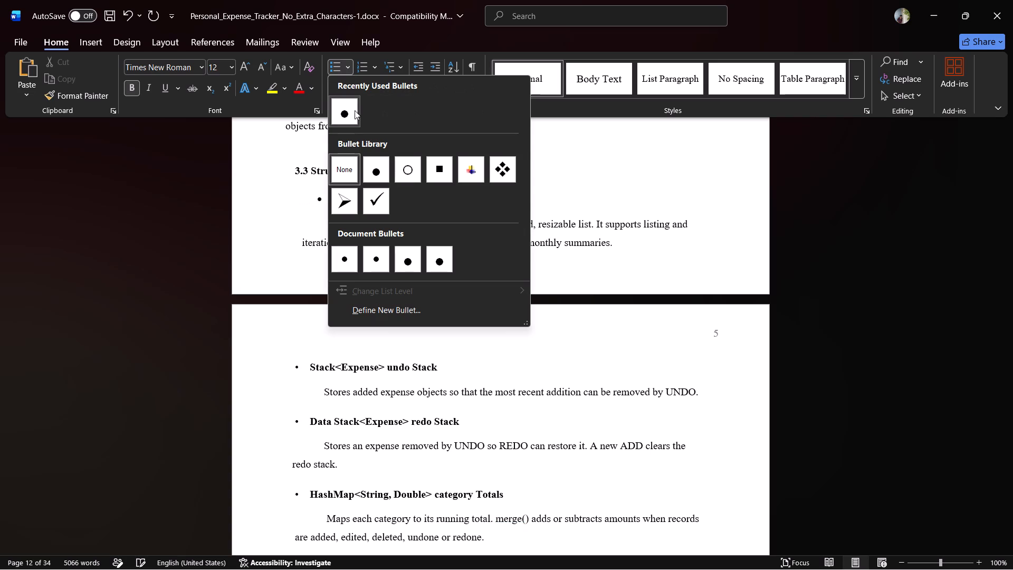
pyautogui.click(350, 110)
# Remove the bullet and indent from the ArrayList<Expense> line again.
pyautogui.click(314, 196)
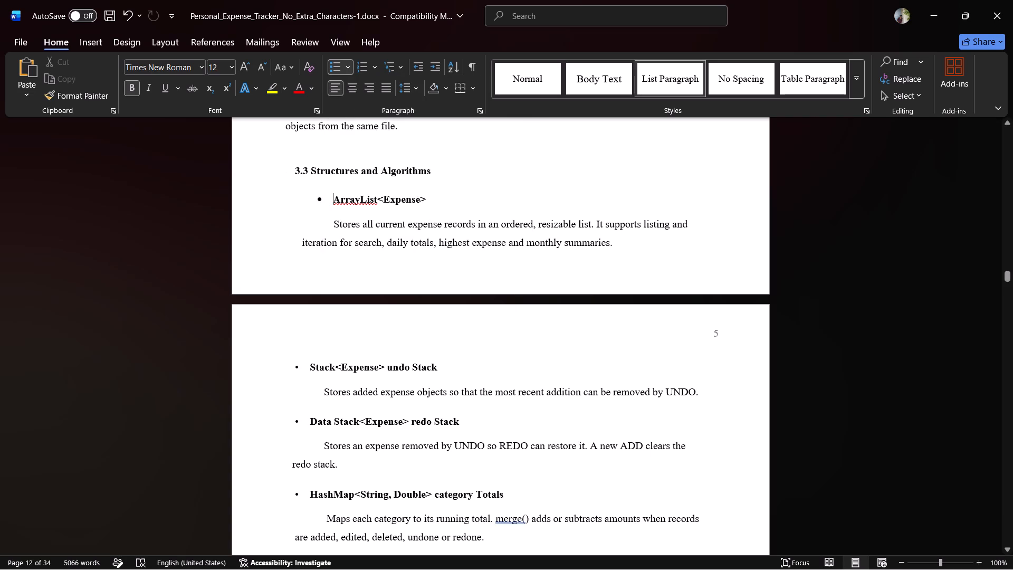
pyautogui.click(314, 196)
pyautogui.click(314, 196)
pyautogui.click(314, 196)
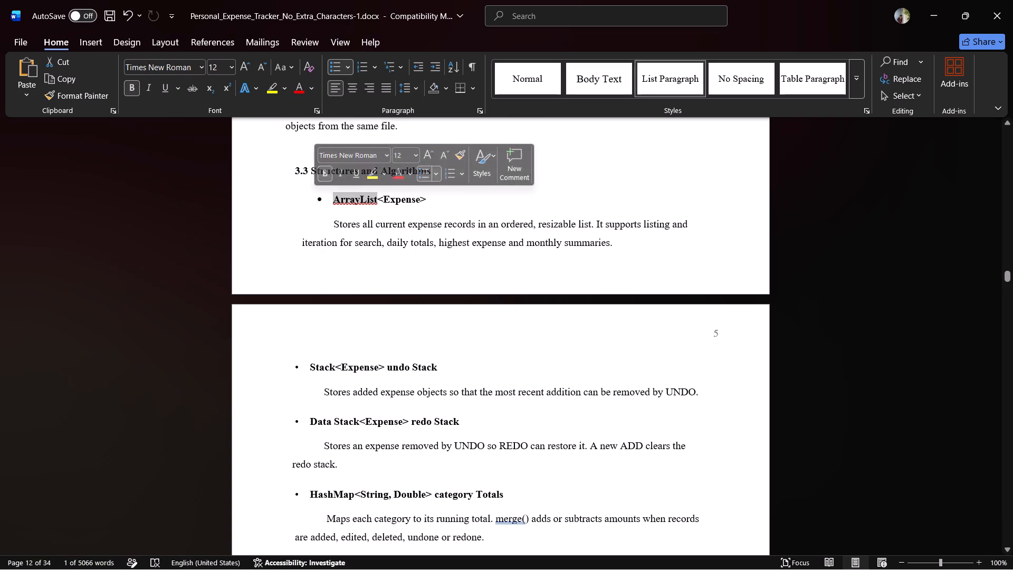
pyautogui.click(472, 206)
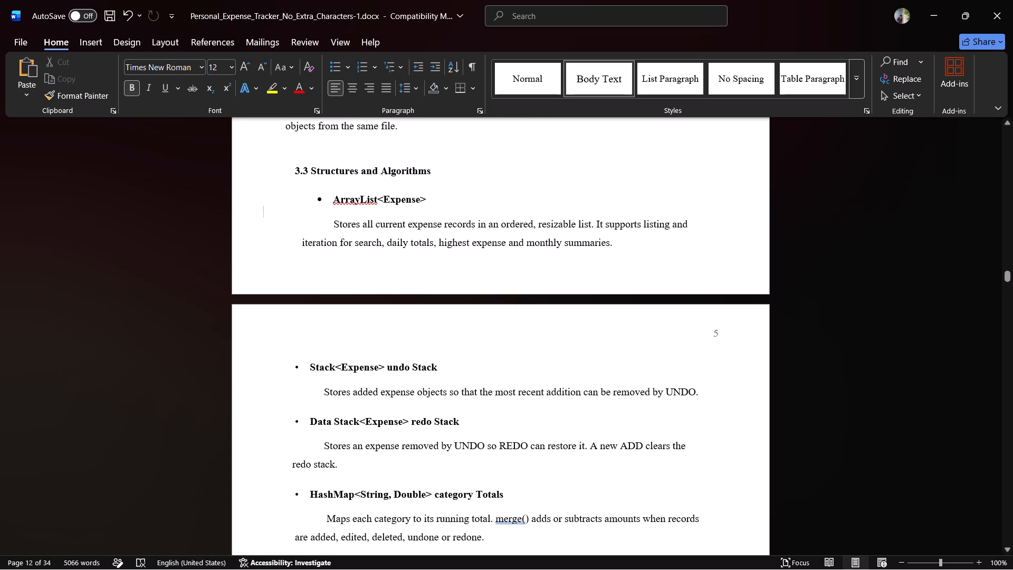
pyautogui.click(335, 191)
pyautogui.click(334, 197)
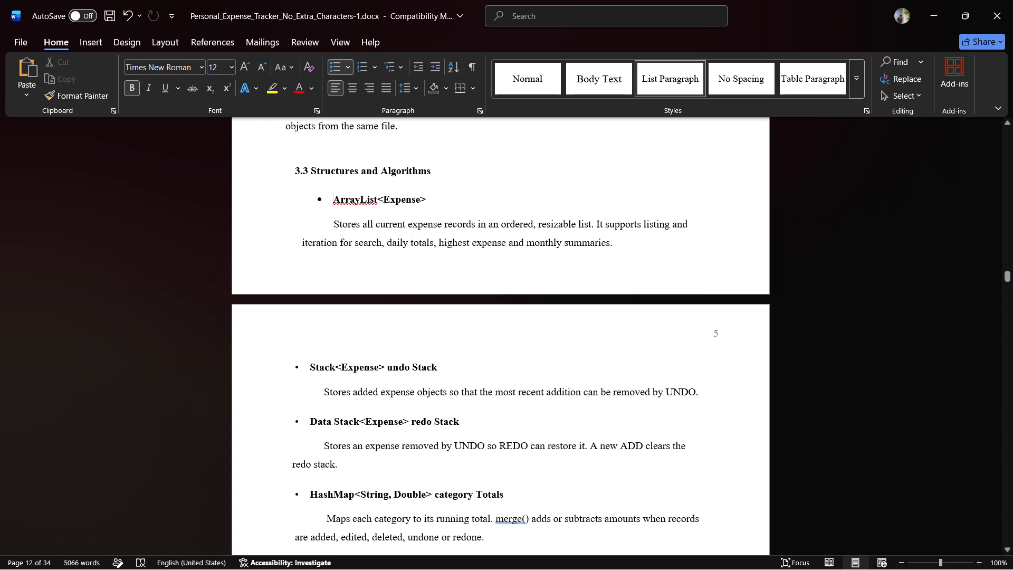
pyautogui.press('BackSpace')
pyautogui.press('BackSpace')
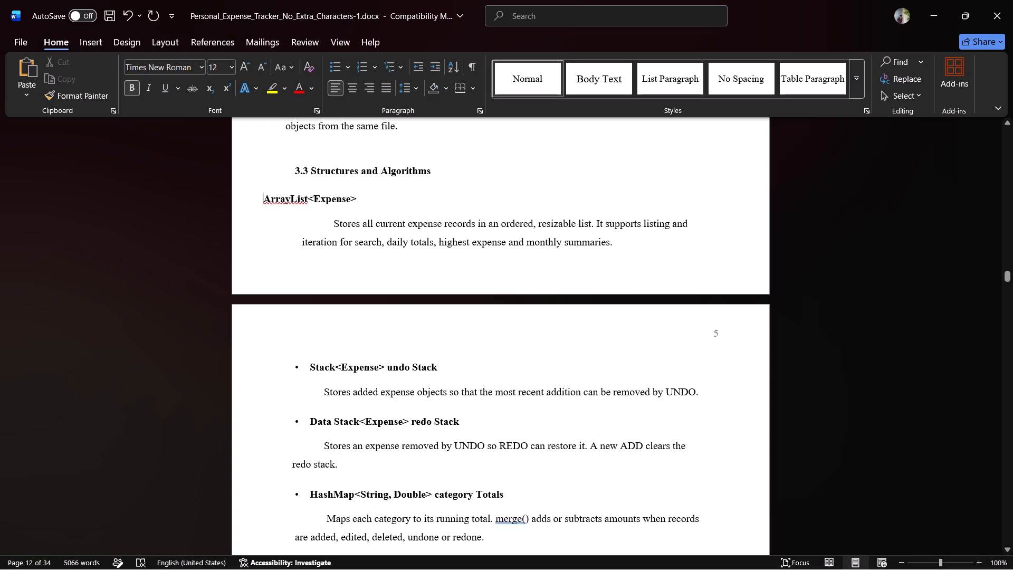
# Undo the series of bullet and indent attempts on the ArrayList<Expense> line, back to its original small bullet.
pyautogui.hotkey('ctrl', 'z')
pyautogui.hotkey('ctrl', 'z')
pyautogui.hotkey('ctrl', 'z')
pyautogui.hotkey('ctrl', 'z')
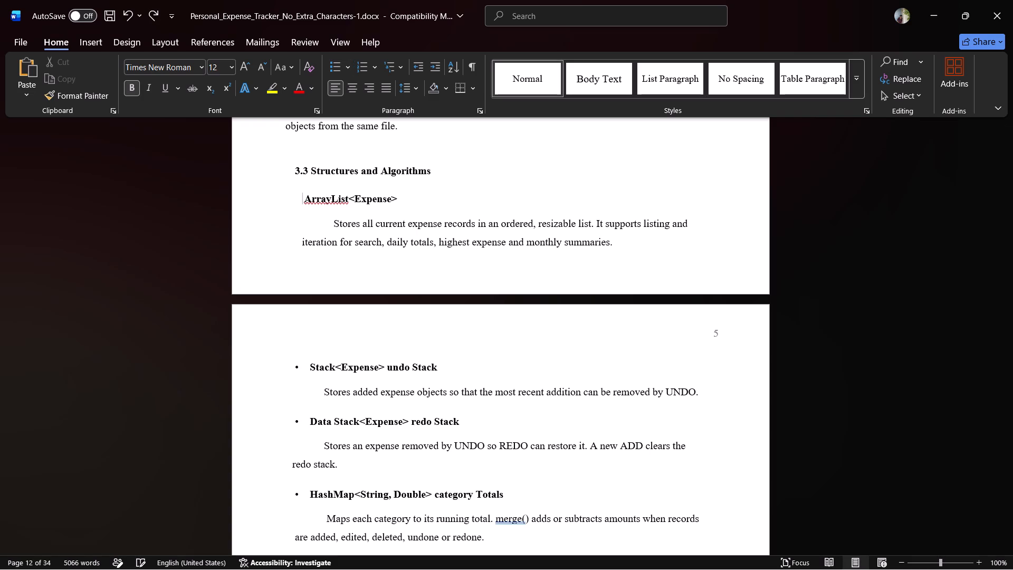
pyautogui.hotkey('ctrl', 'z')
pyautogui.hotkey('ctrl', 'z')
pyautogui.hotkey('ctrl', 'z')
pyautogui.hotkey('ctrl', 'z')
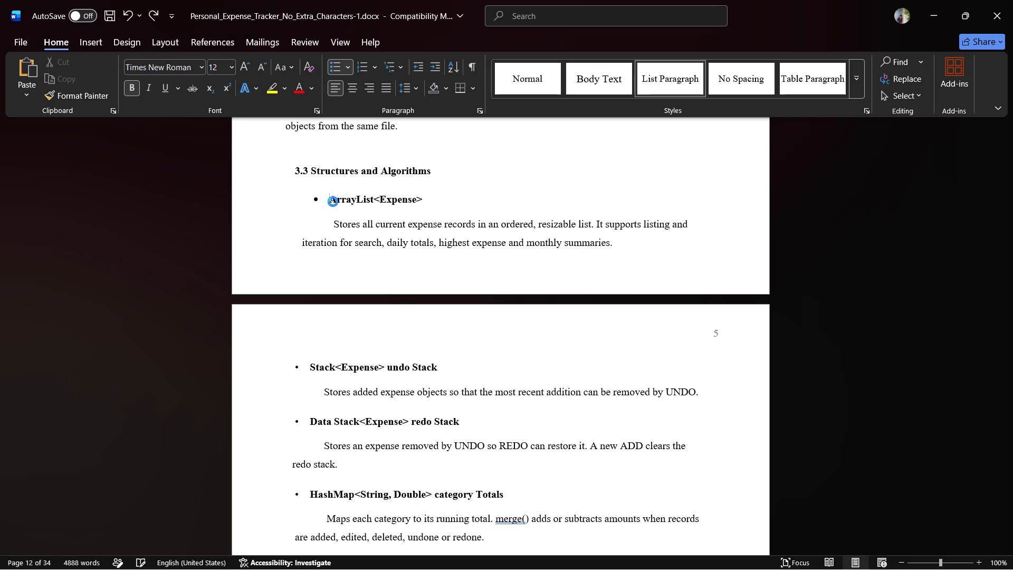
pyautogui.hotkey('ctrl', 'z')
pyautogui.hotkey('ctrl', 'z')
pyautogui.hotkey('ctrl', 'z')
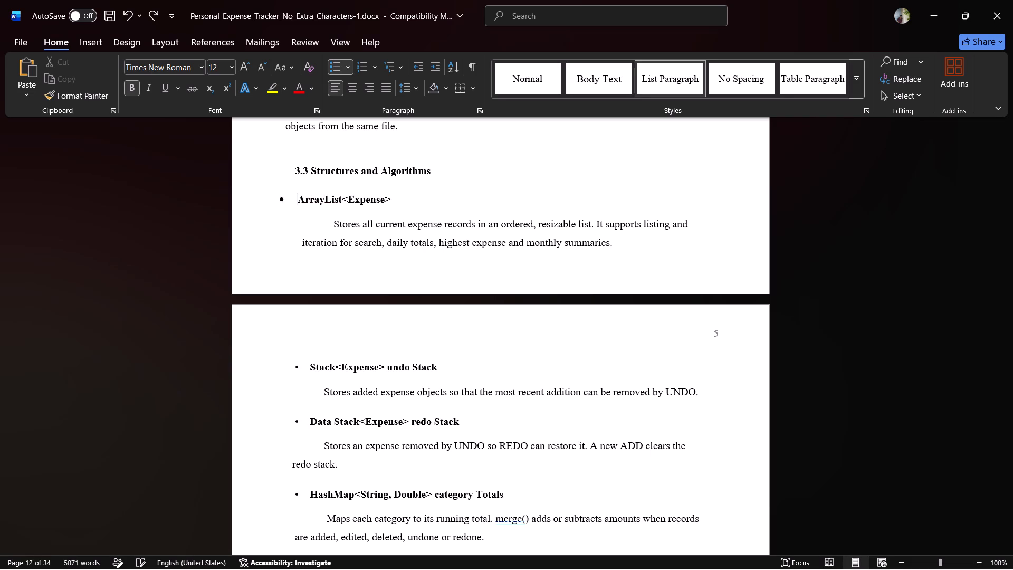
pyautogui.hotkey('ctrl', 'z')
pyautogui.hotkey('ctrl', 'z')
pyautogui.hotkey('ctrl', 'z')
pyautogui.hotkey('ctrl', 'z')
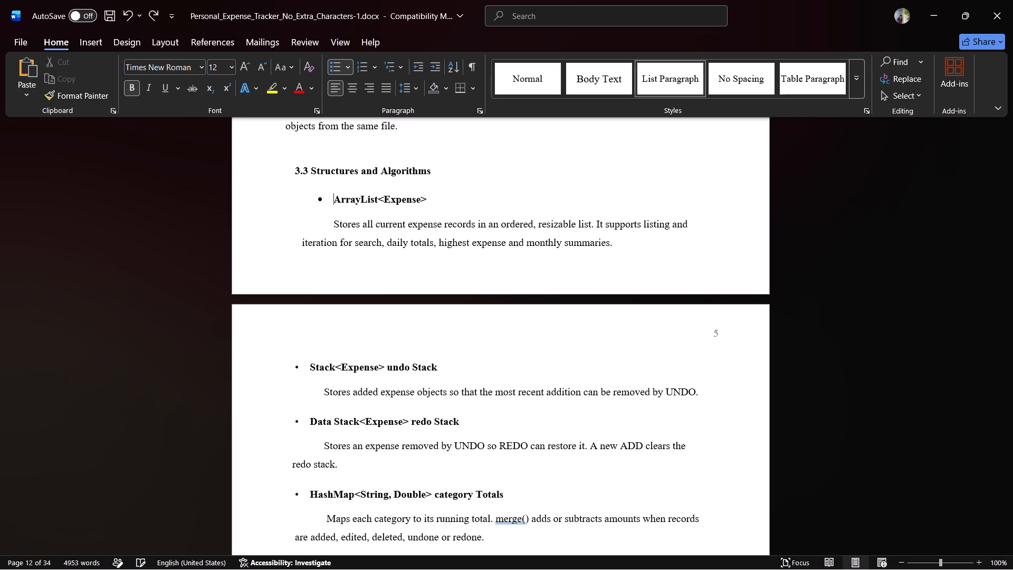
pyautogui.hotkey('ctrl', 'z')
pyautogui.hotkey('ctrl', 'z')
pyautogui.hotkey('ctrl', 'z')
pyautogui.hotkey('ctrl', 'z')
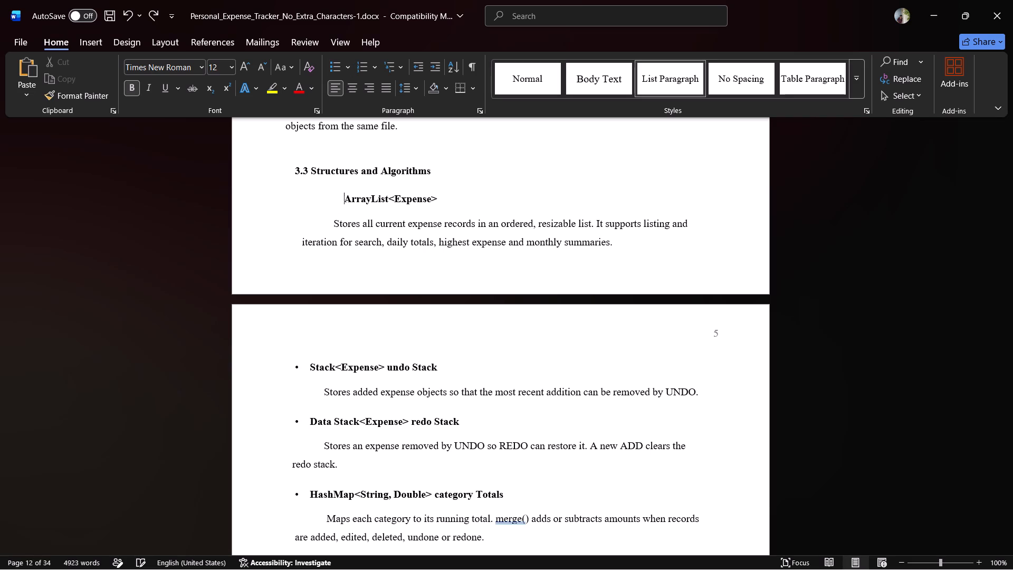
pyautogui.hotkey('ctrl', 'z')
pyautogui.hotkey('ctrl', 'z')
pyautogui.hotkey('ctrl', 'z')
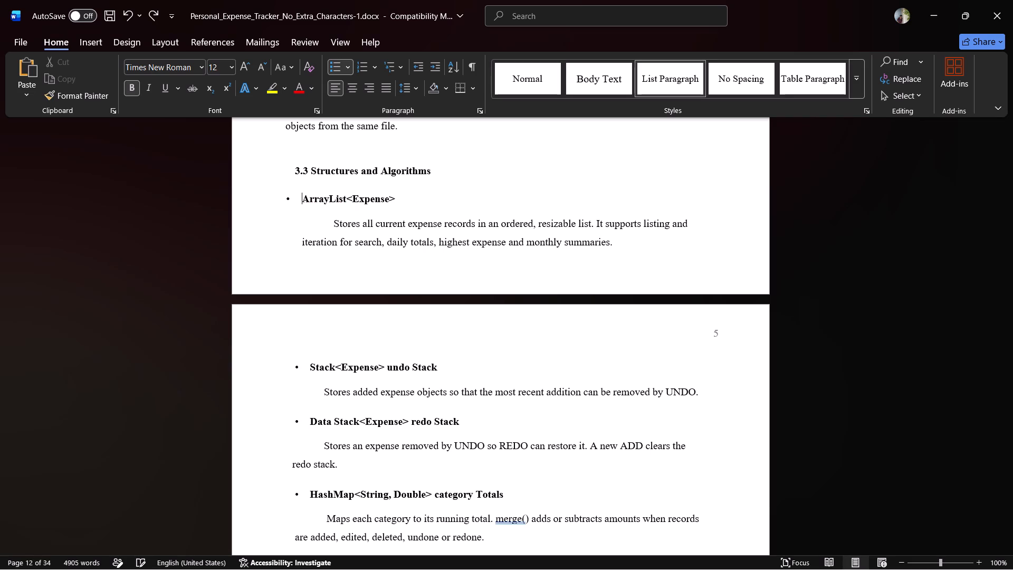
pyautogui.hotkey('ctrl', 'z')
pyautogui.hotkey('ctrl', 'z')
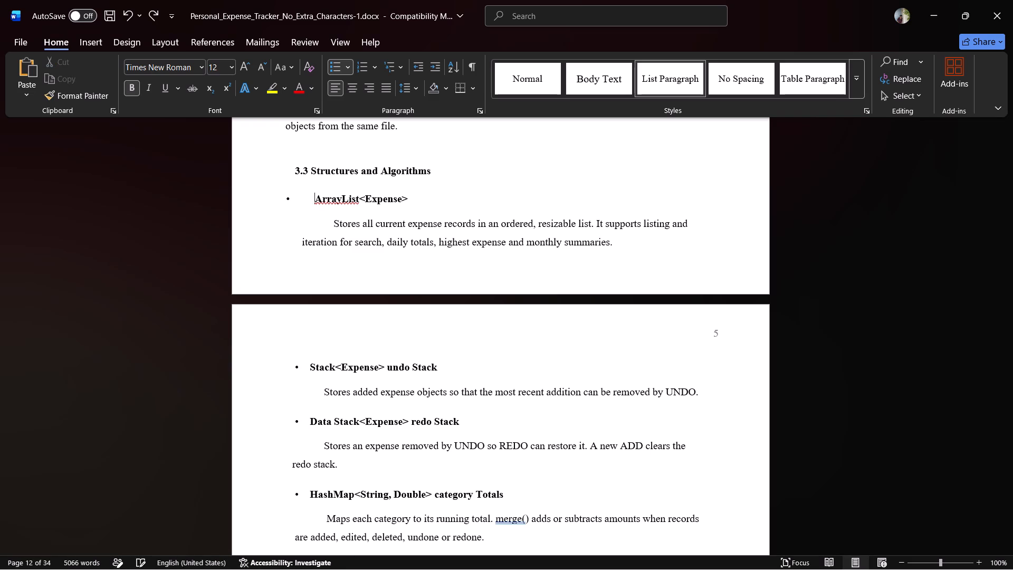
pyautogui.hotkey('ctrl', 'z')
pyautogui.hotkey('ctrl', 'z')
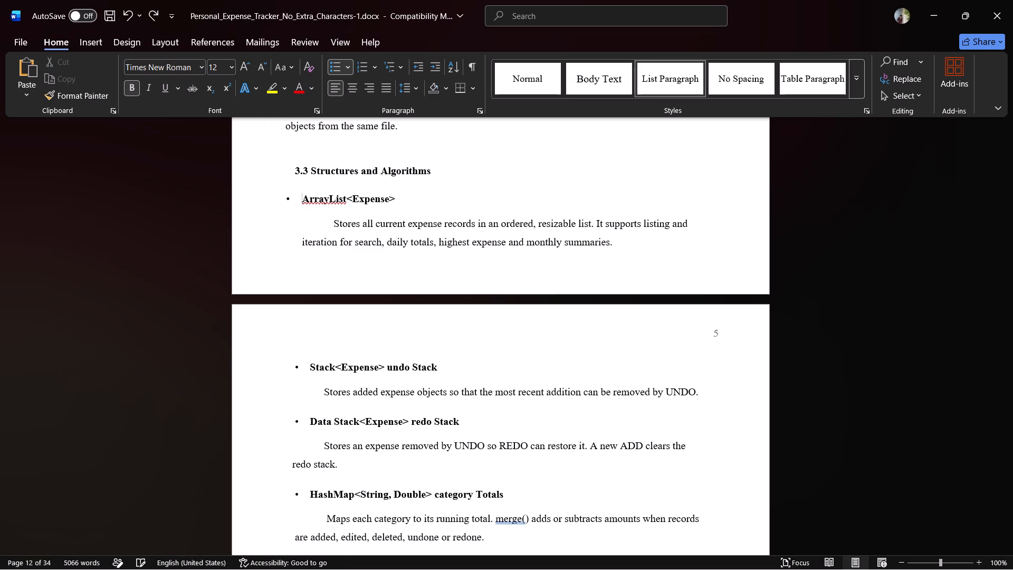
pyautogui.hotkey('ctrl', 'z')
pyautogui.click(148, 14)
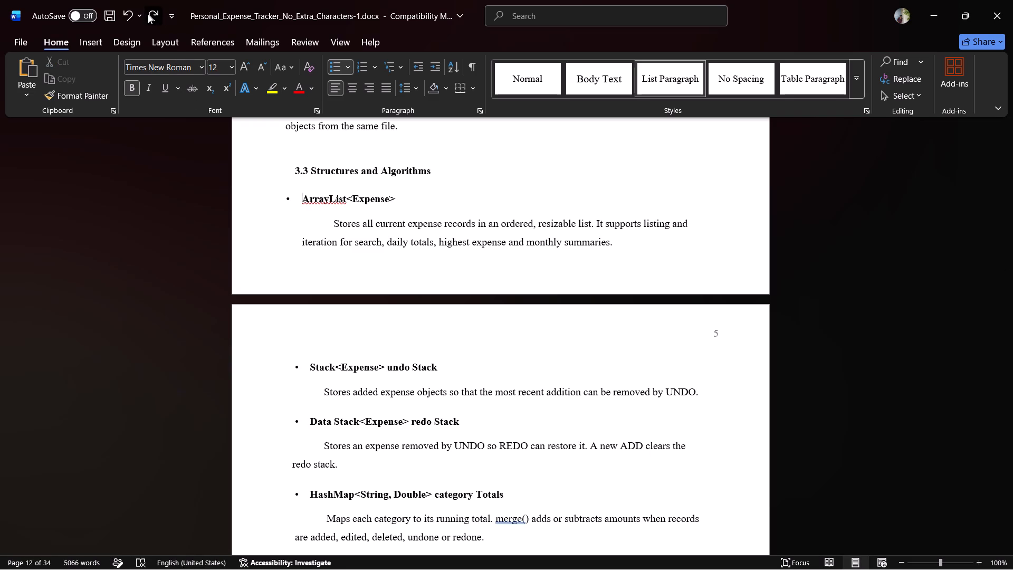
pyautogui.click(148, 14)
# Save a copy of the report in the Downloads folder as Personal_Expense_Tracker_No_Extra_Characters-111.docx.
pyautogui.scroll(6, 584, 316)
pyautogui.moveTo(1012, 273); pyautogui.dragTo(999, 152)
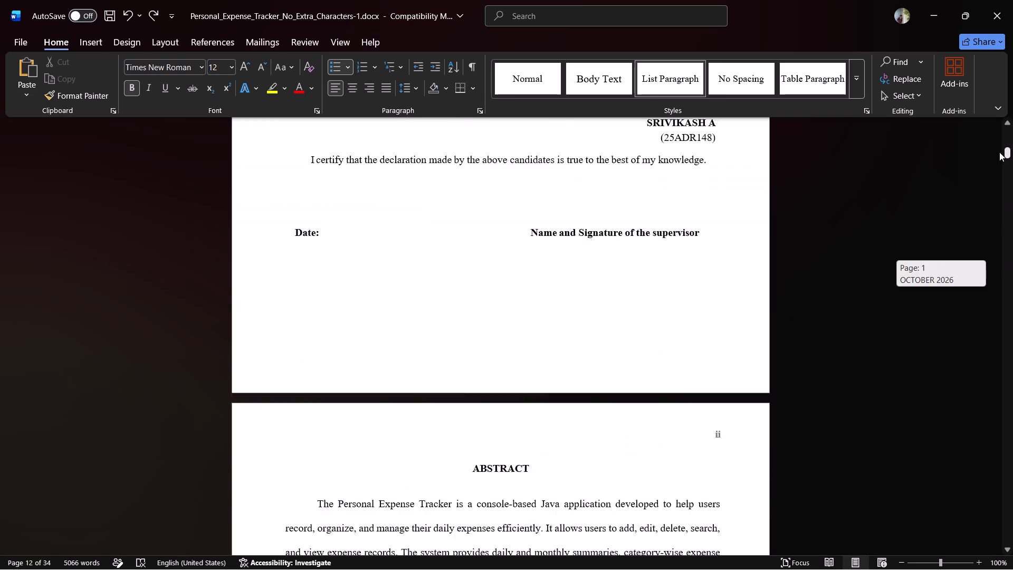
pyautogui.moveTo(999, 152); pyautogui.dragTo(1006, 156)
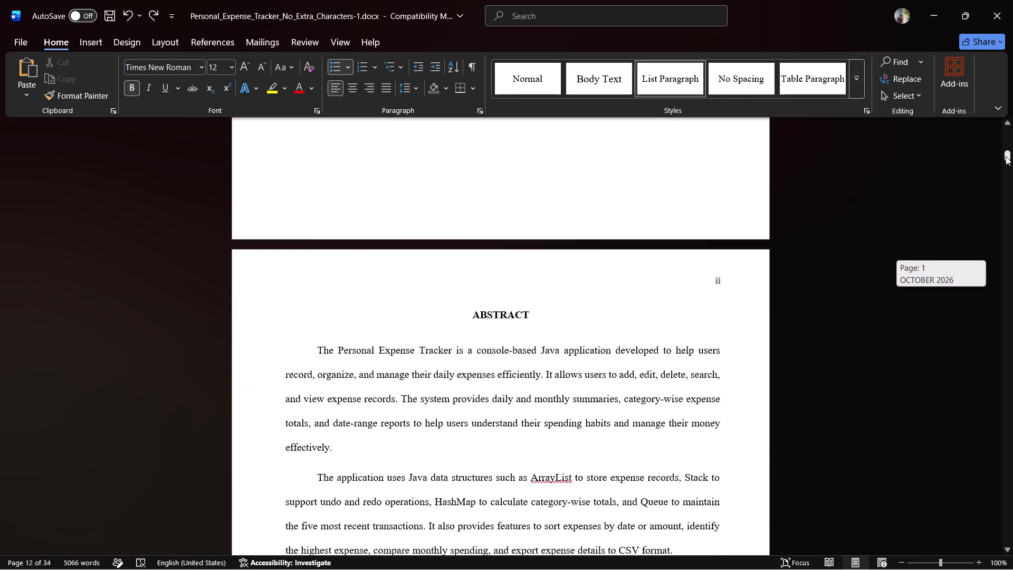
pyautogui.moveTo(1006, 156); pyautogui.dragTo(1005, 149)
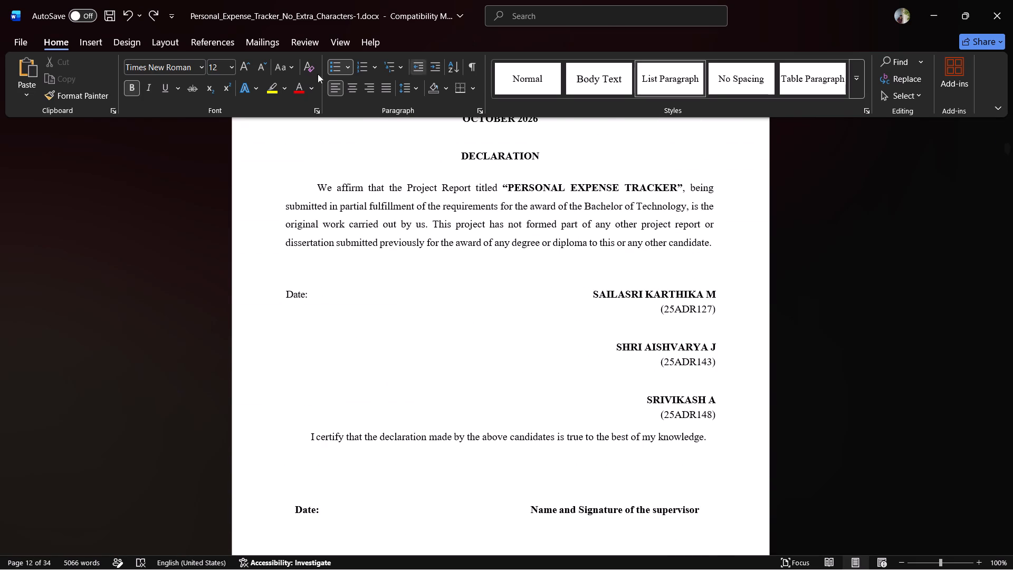
pyautogui.click(28, 39)
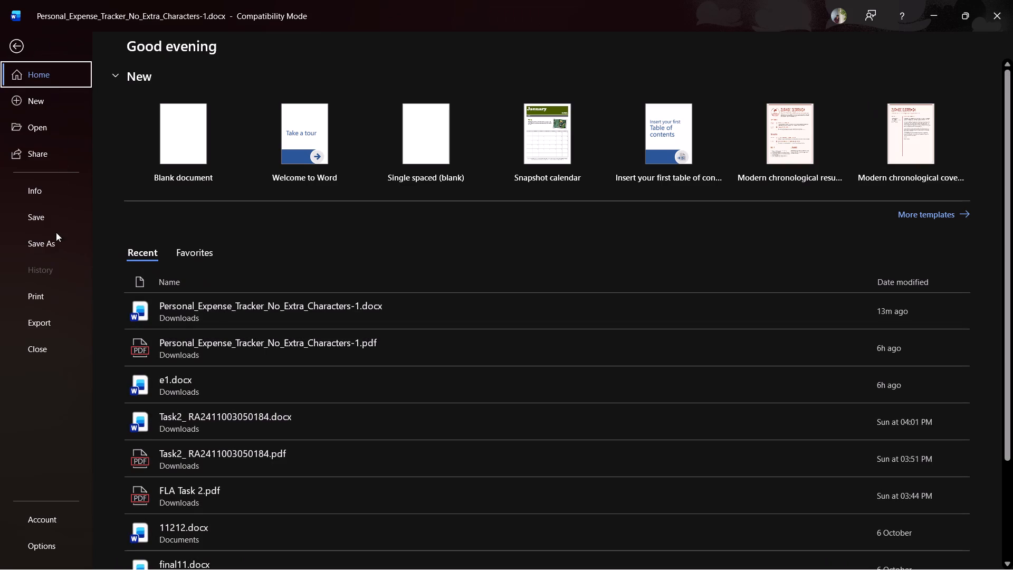
pyautogui.click(56, 241)
pyautogui.click(196, 352)
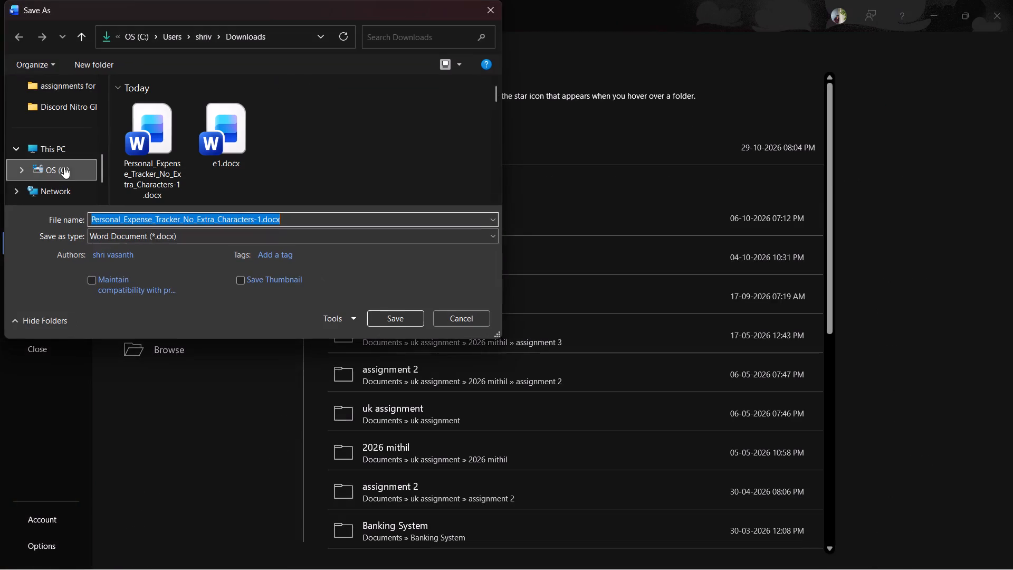
pyautogui.scroll(4, 61, 133)
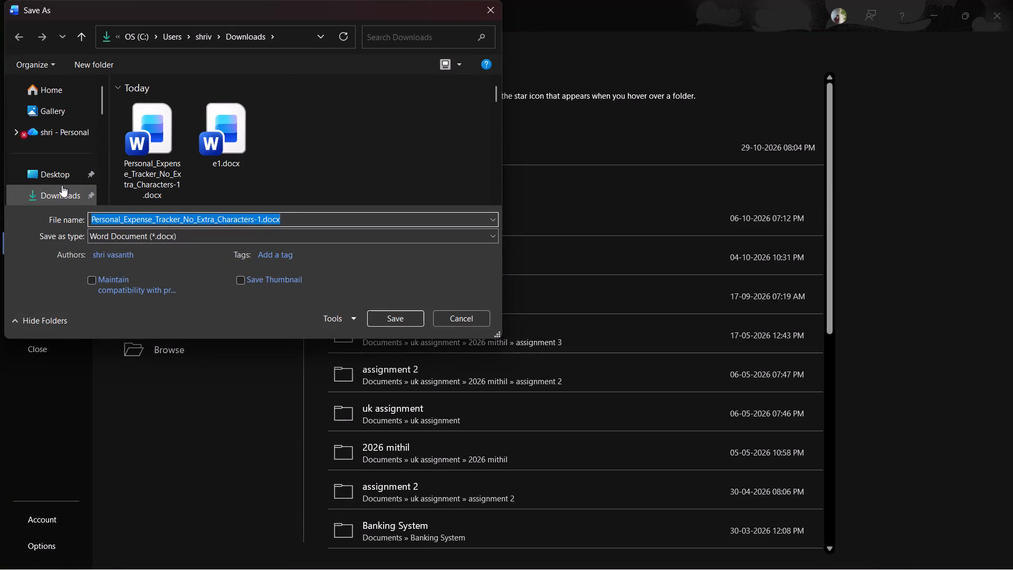
pyautogui.click(62, 185)
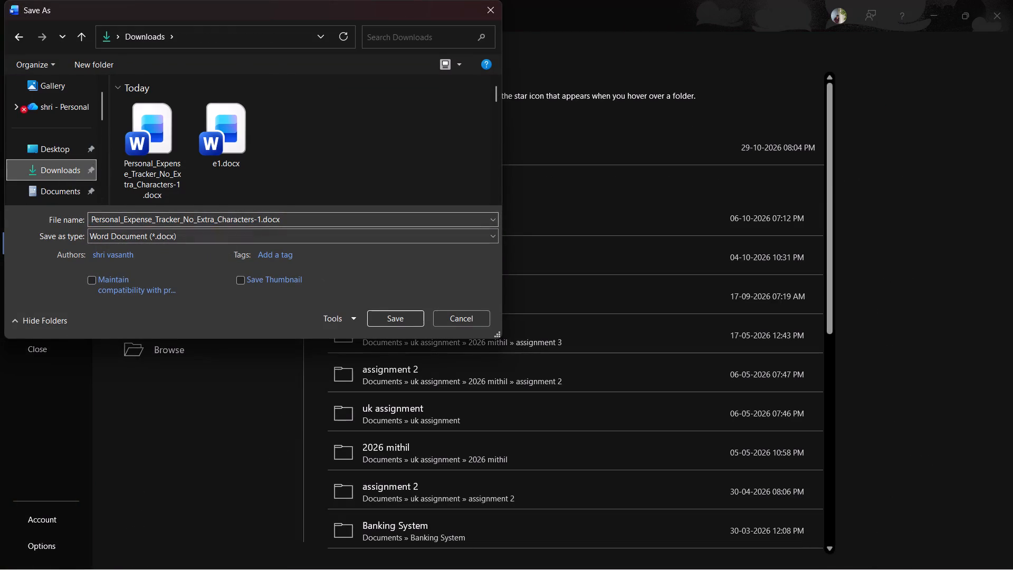
pyautogui.click(262, 220)
pyautogui.click(262, 220)
pyautogui.click(259, 220)
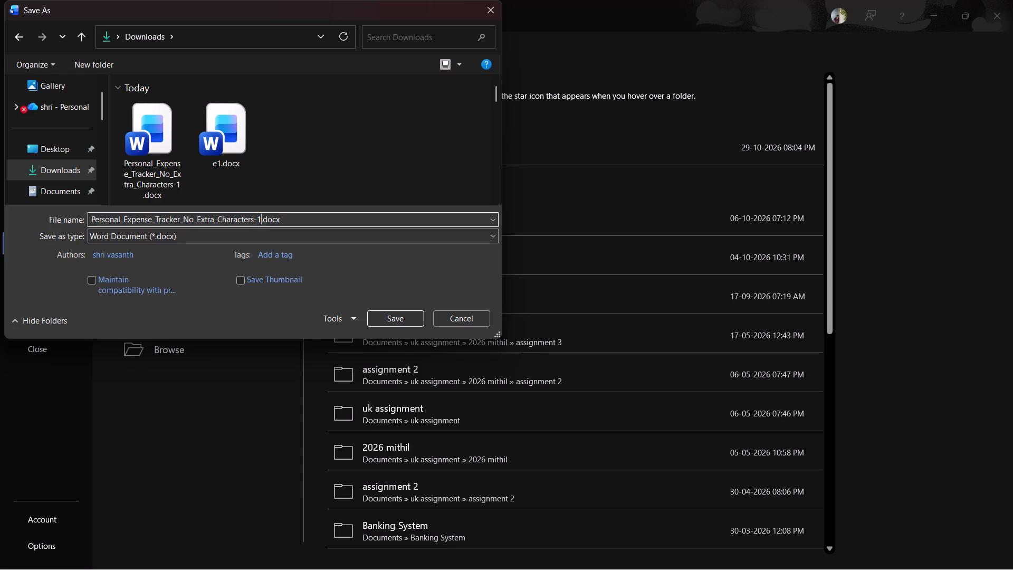
pyautogui.write('11')
pyautogui.click(413, 318)
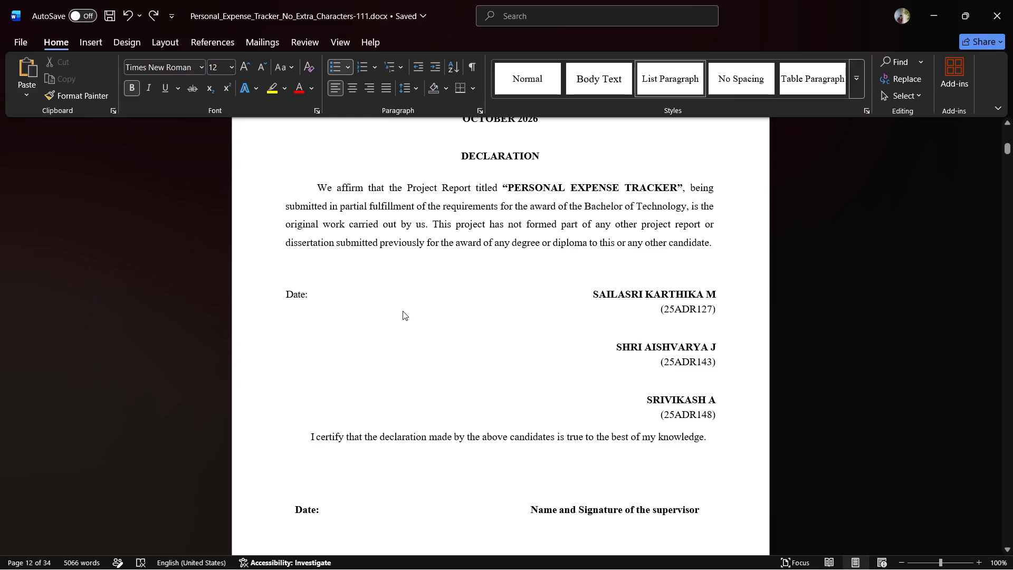
# Open the file management options for the saved report.
pyautogui.click(22, 46)
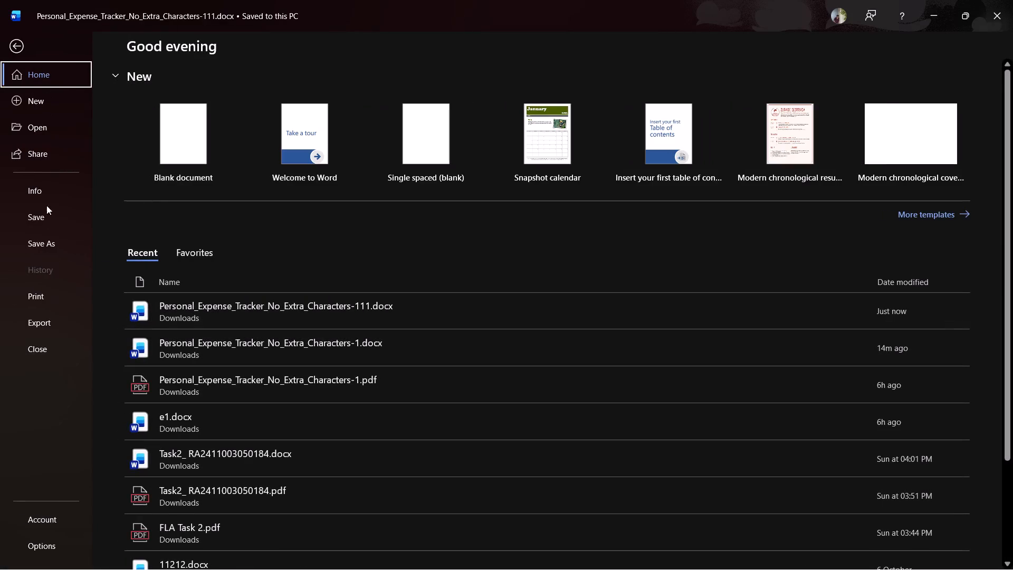
# Save the report as a PDF named Personal_Expense_Tracker_No_Extra_Characters-111.pdf in the Downloads folder.
pyautogui.click(51, 246)
pyautogui.click(164, 354)
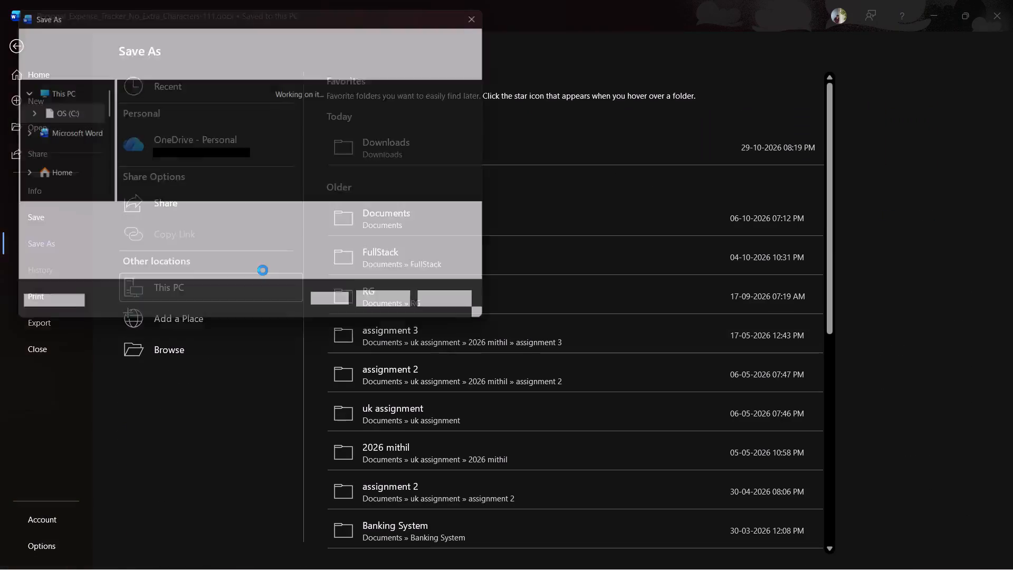
pyautogui.click(139, 241)
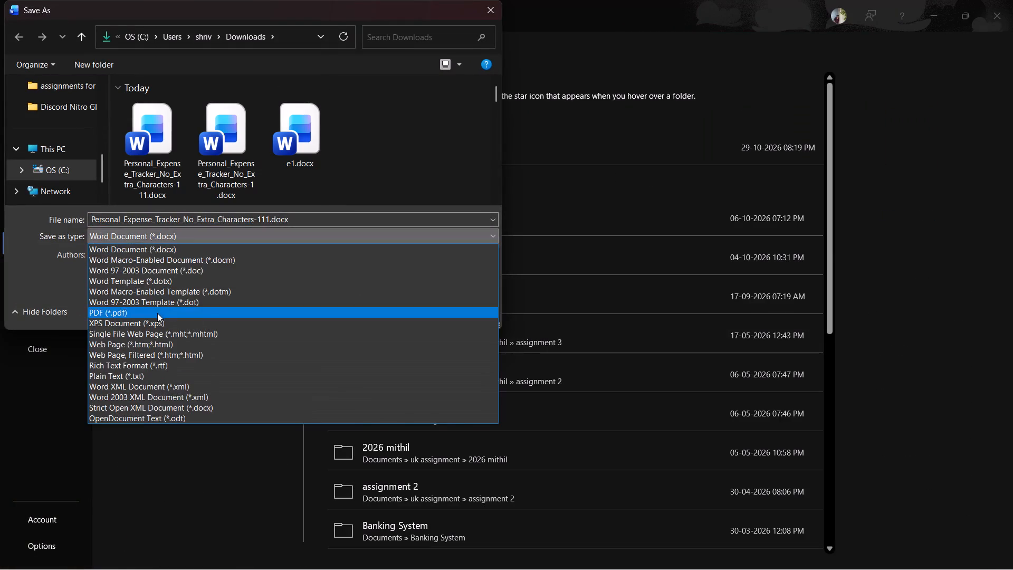
pyautogui.click(157, 315)
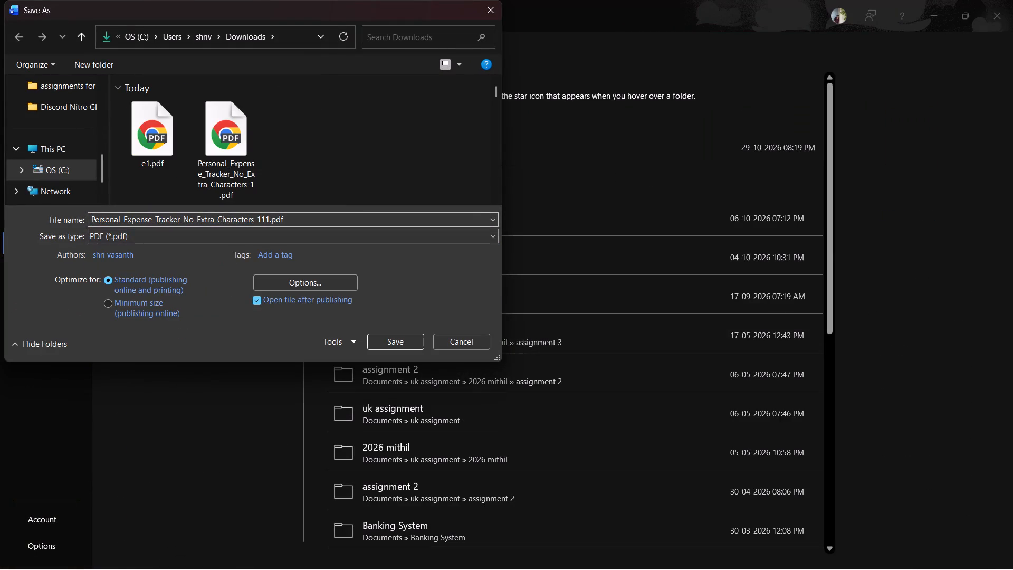
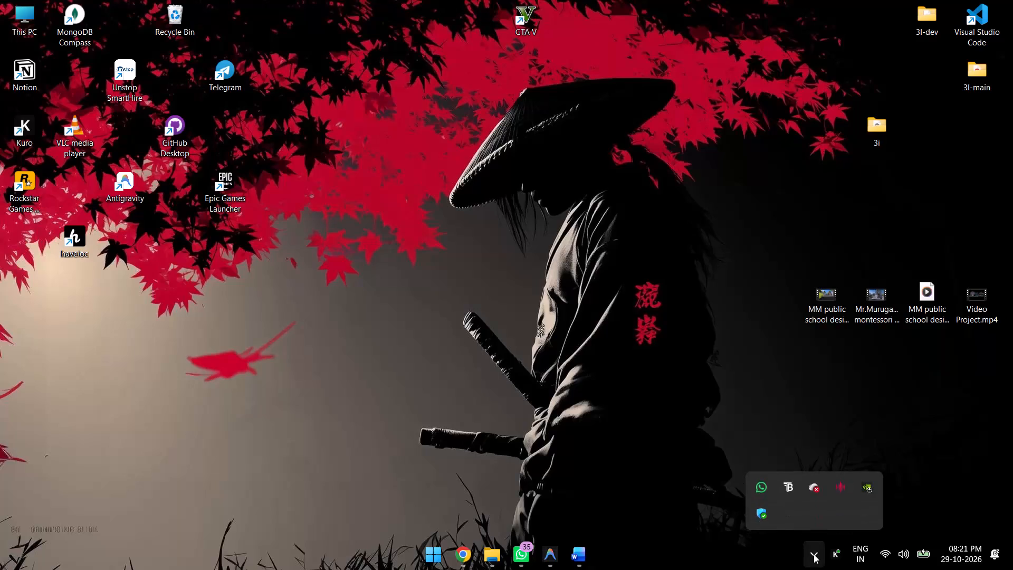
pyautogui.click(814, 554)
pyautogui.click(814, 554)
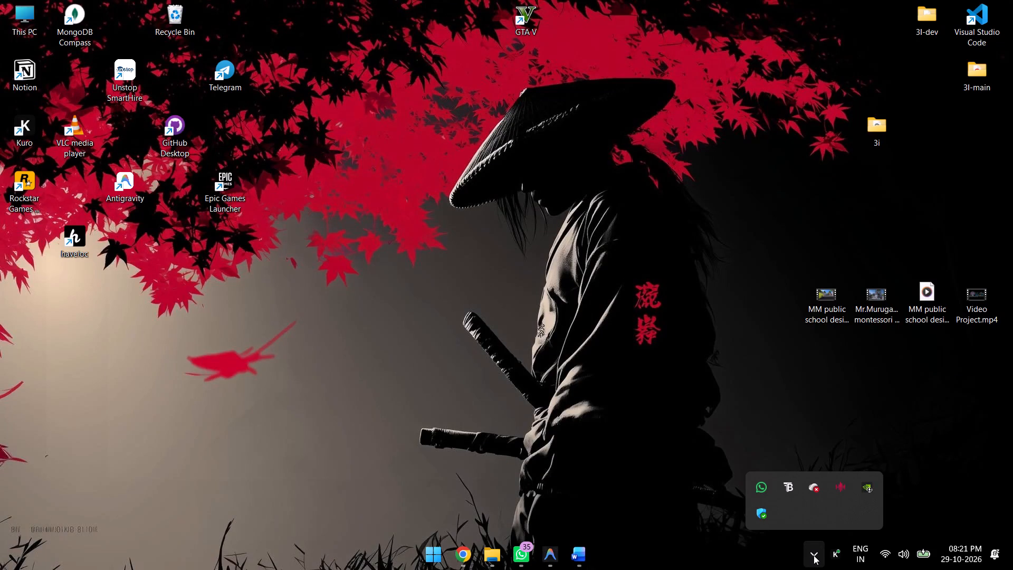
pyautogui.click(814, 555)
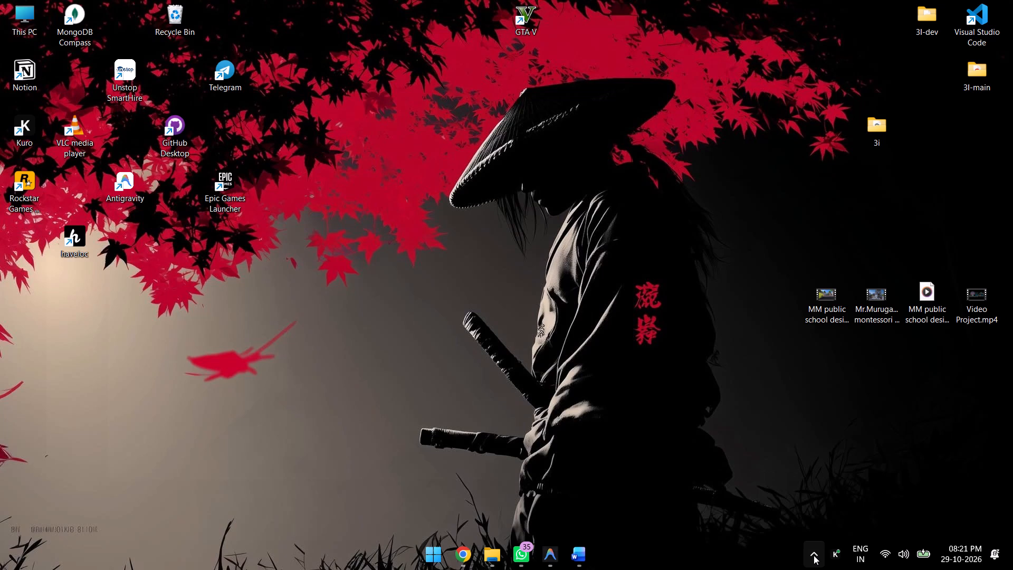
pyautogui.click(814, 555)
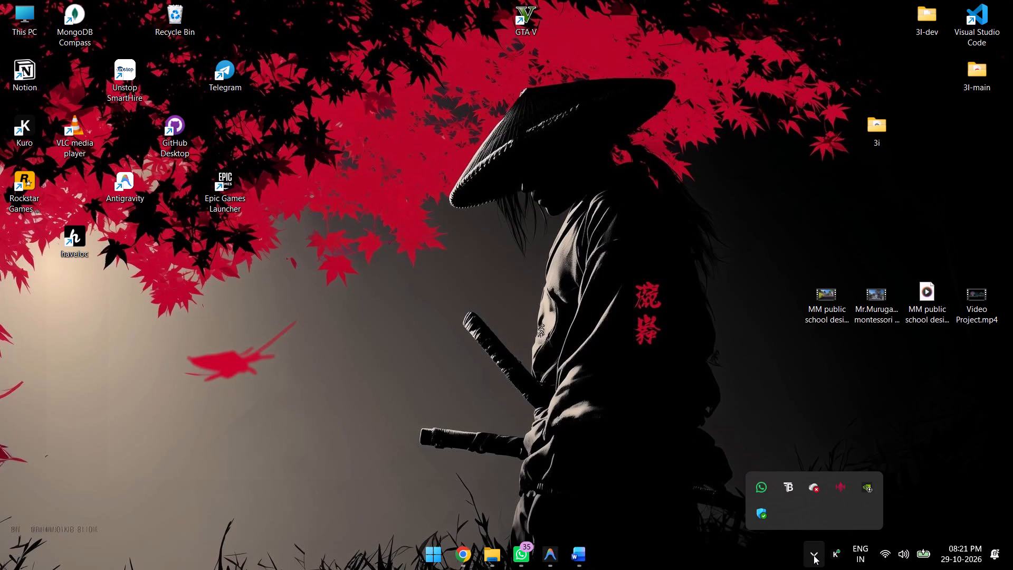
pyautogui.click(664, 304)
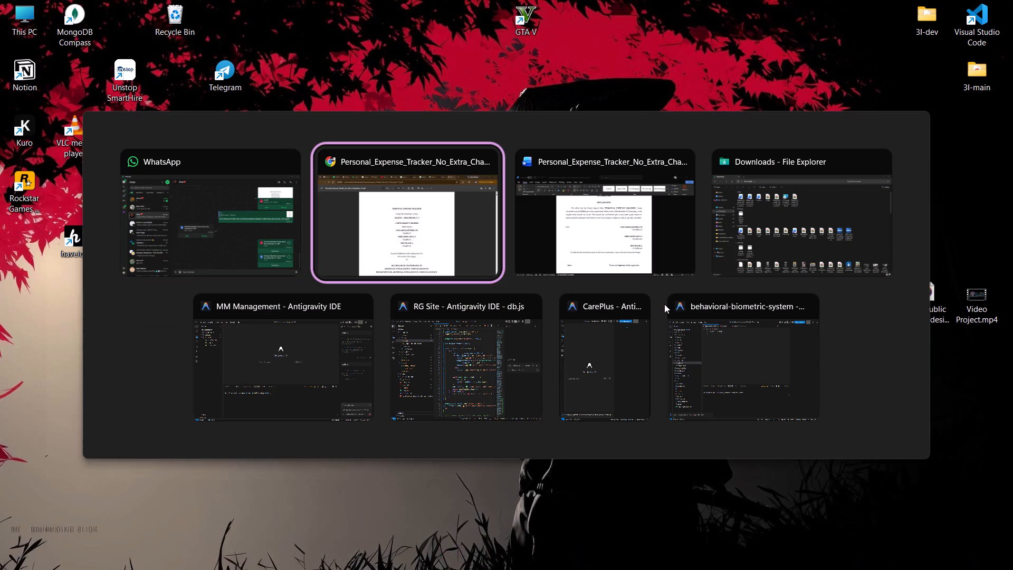